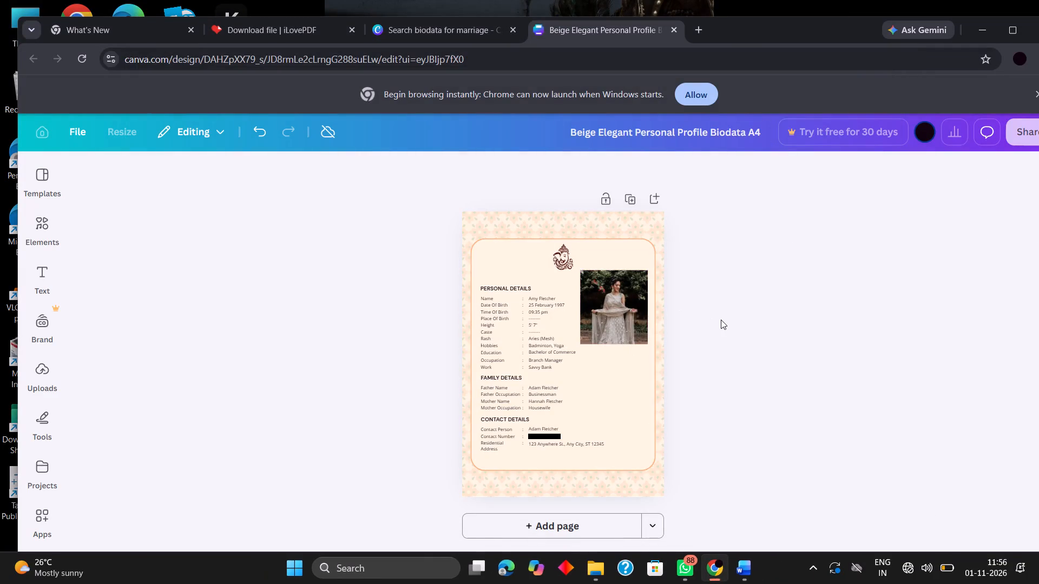
Clear the placeholder value beside Name in the Personal Details section of the biodata.
scroll(721, 320, "up", 8, "ctrl")
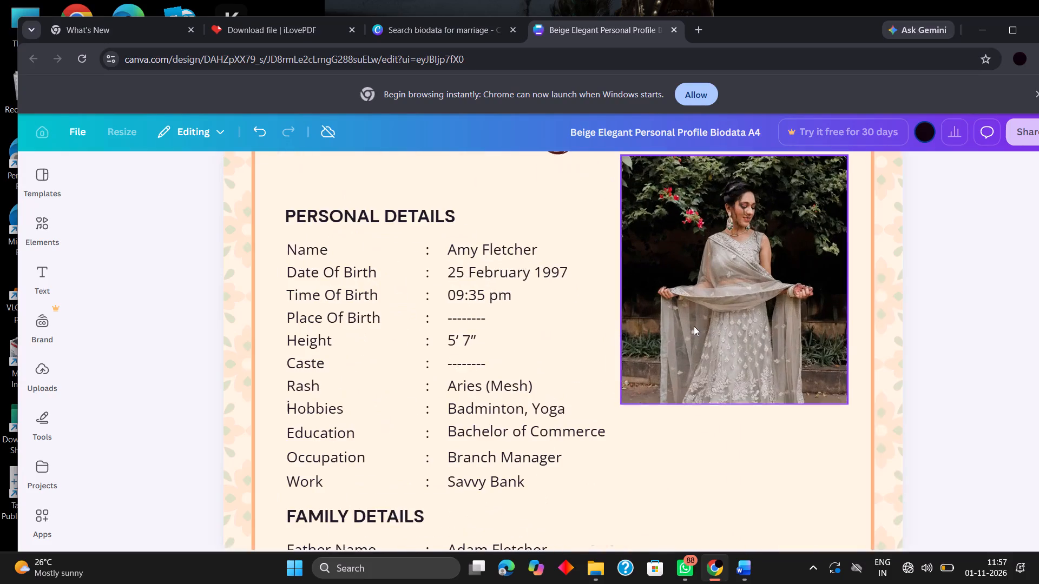
scroll(430, 320, "down", 1)
scroll(445, 301, "up", 2)
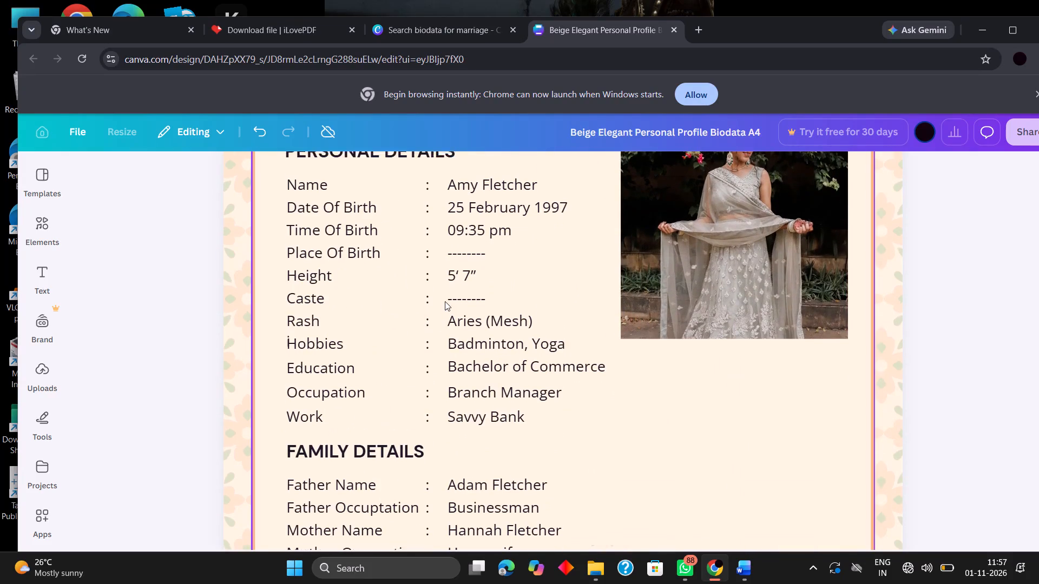
scroll(445, 301, "up", 2)
scroll(445, 301, "down", 1)
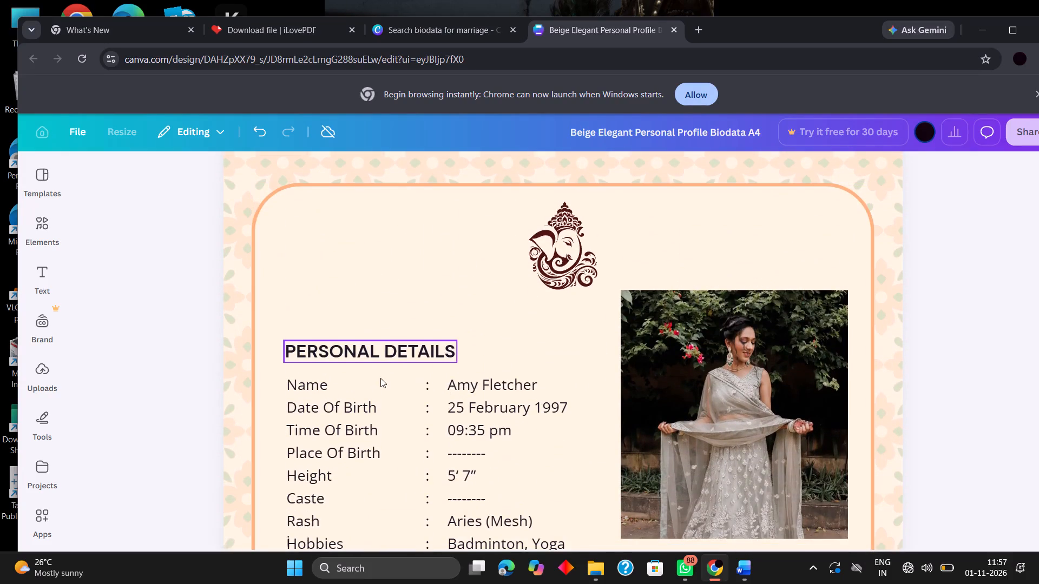
scroll(397, 354, "down", 1)
left_click(523, 320)
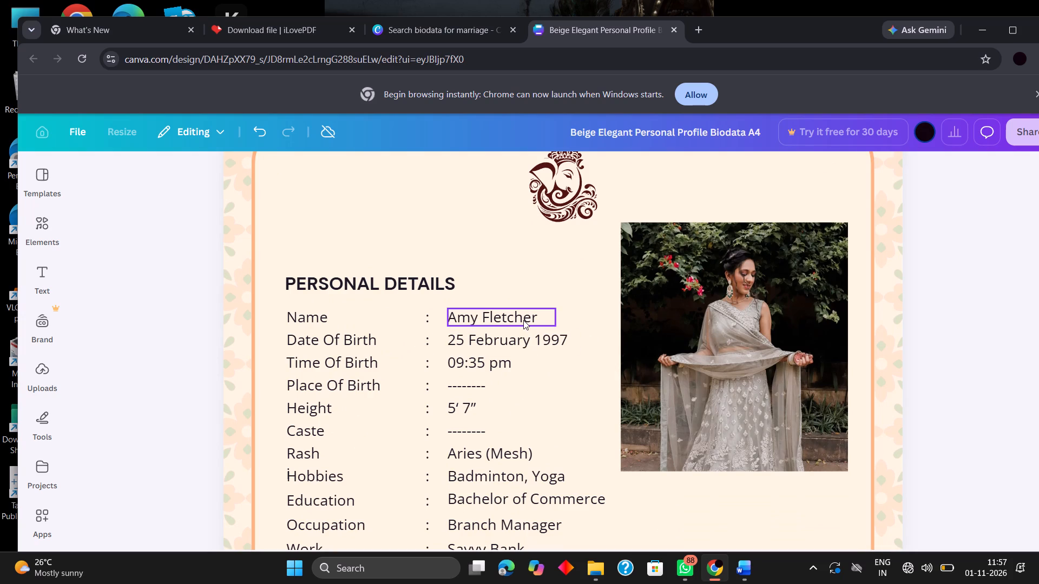
double_click(523, 320)
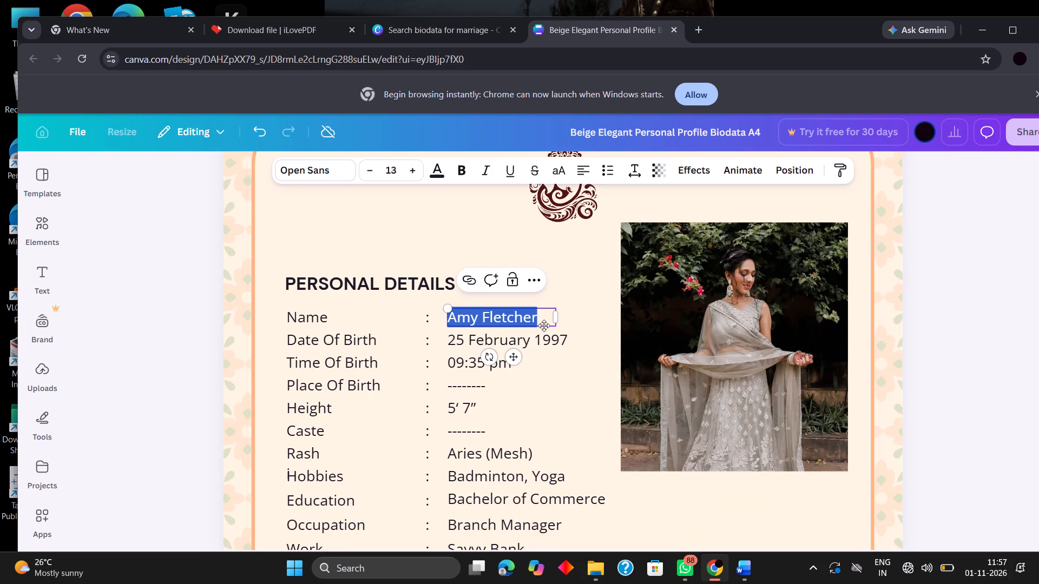
key("BackSpace")
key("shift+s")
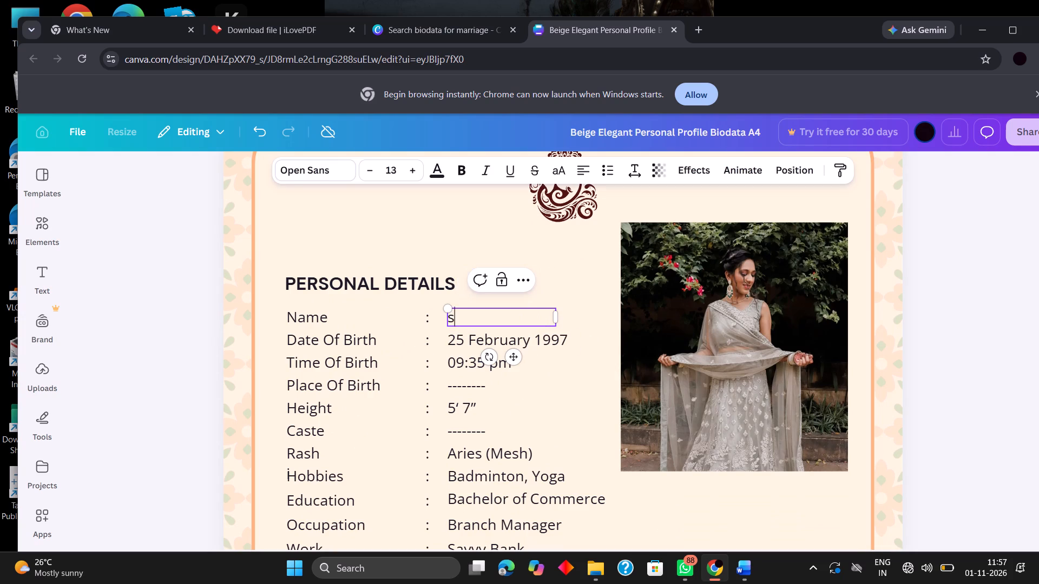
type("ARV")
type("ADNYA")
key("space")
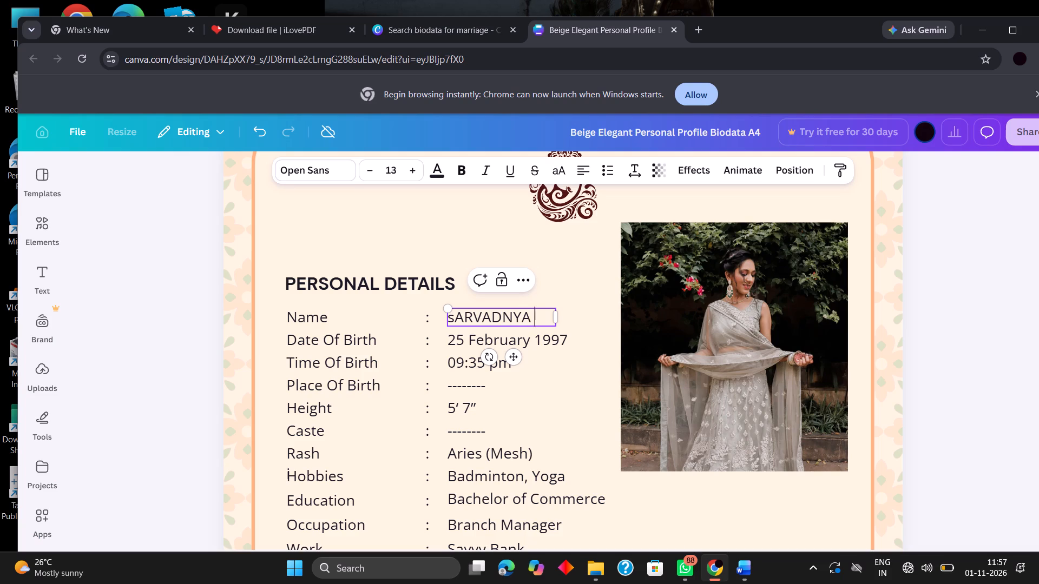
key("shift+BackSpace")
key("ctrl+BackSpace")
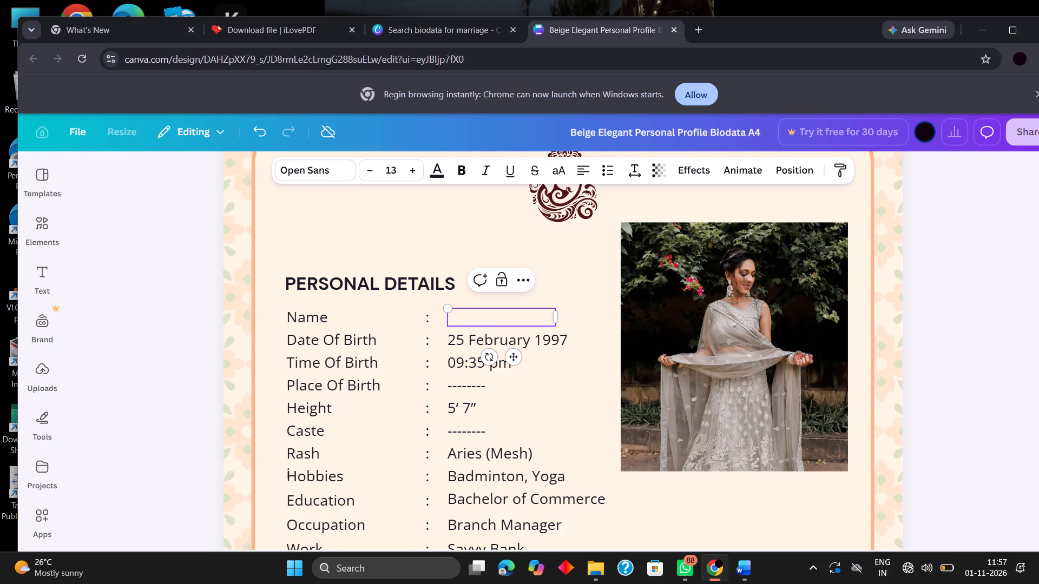
Enter the biodata owner's full name, with initial capitals, as the Name value in Personal Details.
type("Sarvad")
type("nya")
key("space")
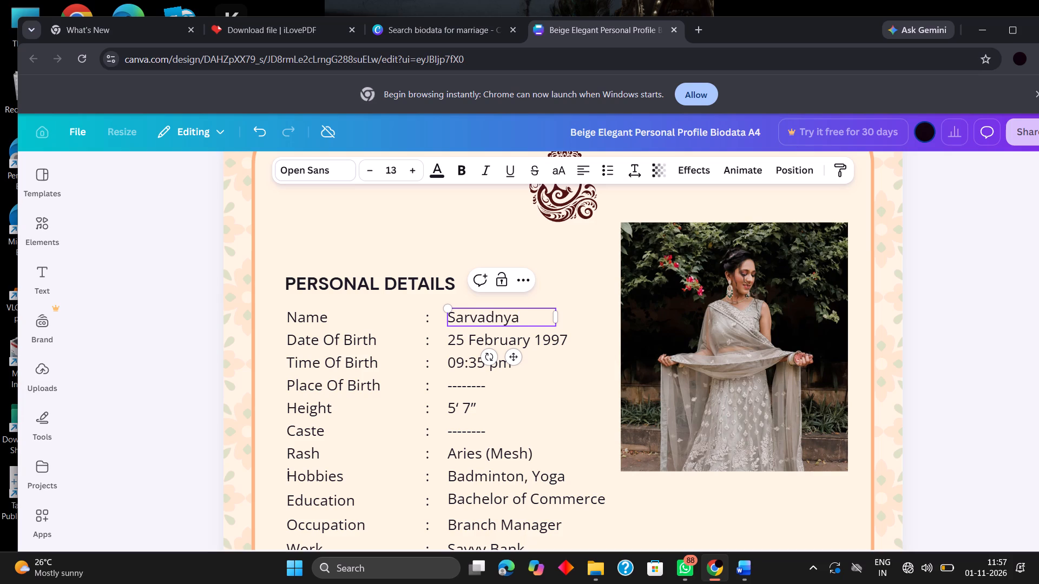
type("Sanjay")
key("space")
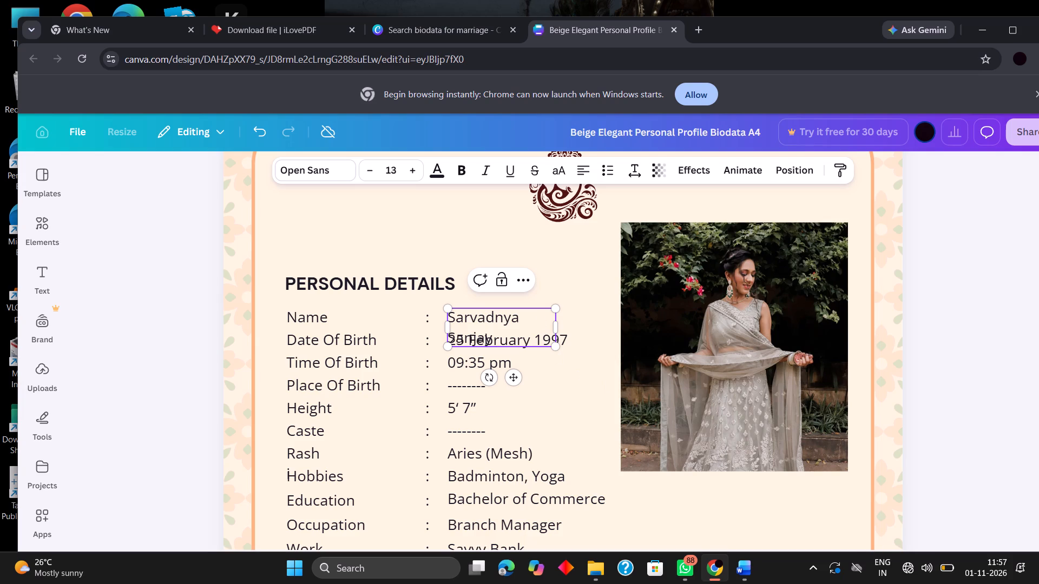
Widen the Name value's text box in Personal Details to about 4.6 so the name fits on one line.
left_click_drag(555, 326, 560, 323)
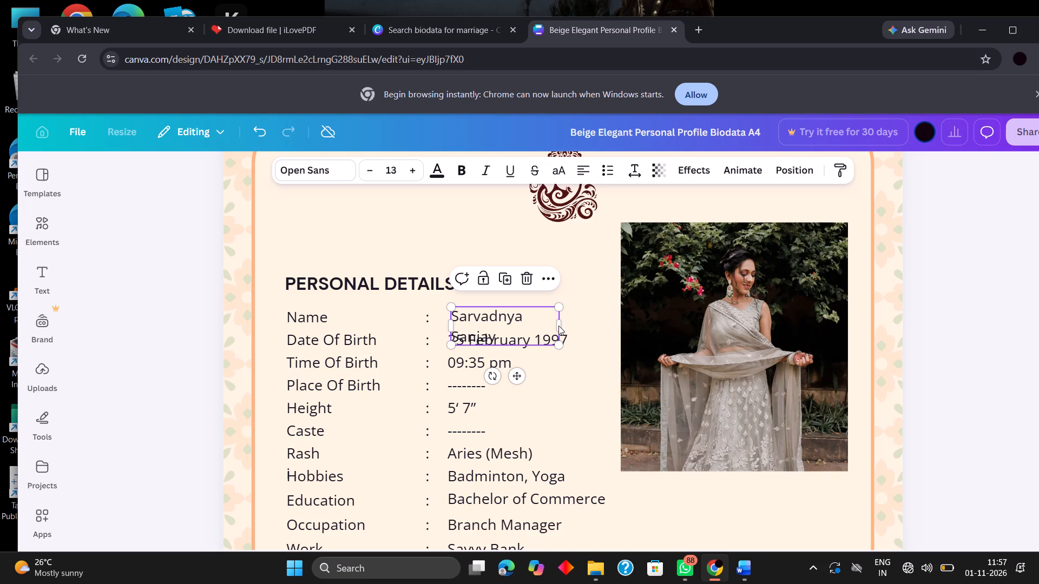
left_click_drag(560, 326, 574, 324)
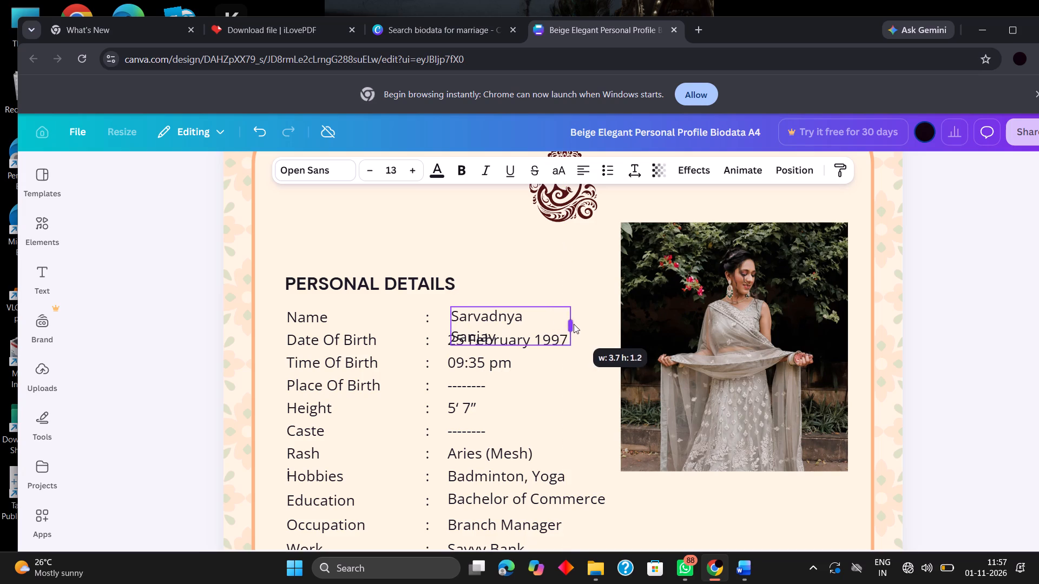
left_click_drag(574, 324, 604, 322)
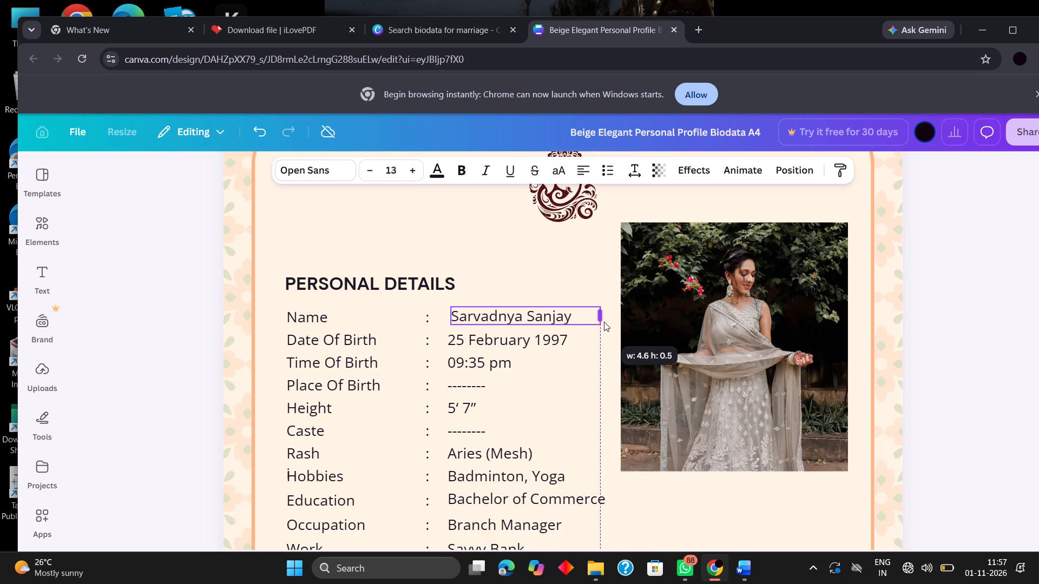
left_click_drag(604, 322, 608, 322)
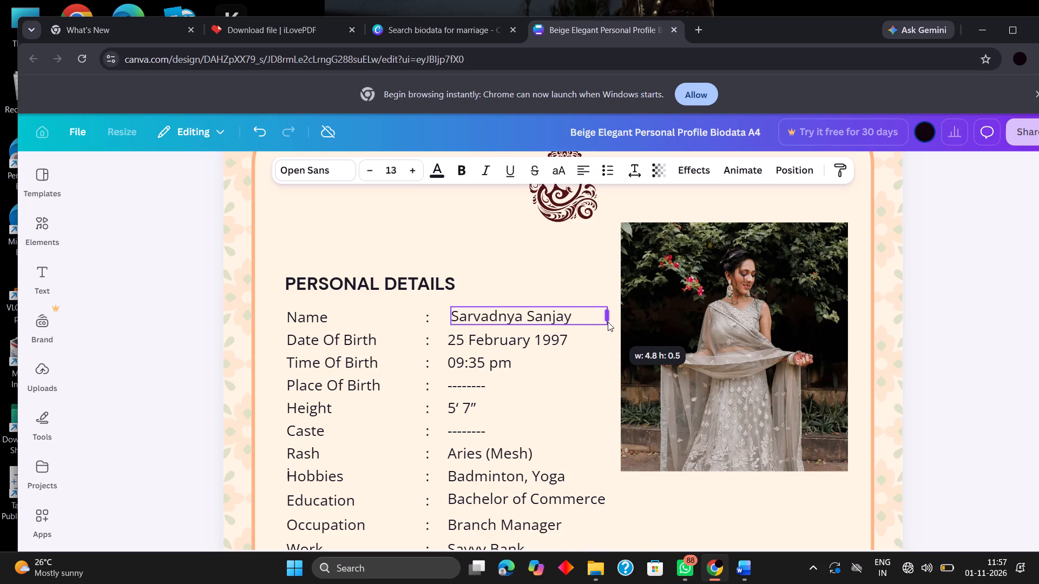
left_click_drag(608, 322, 603, 322)
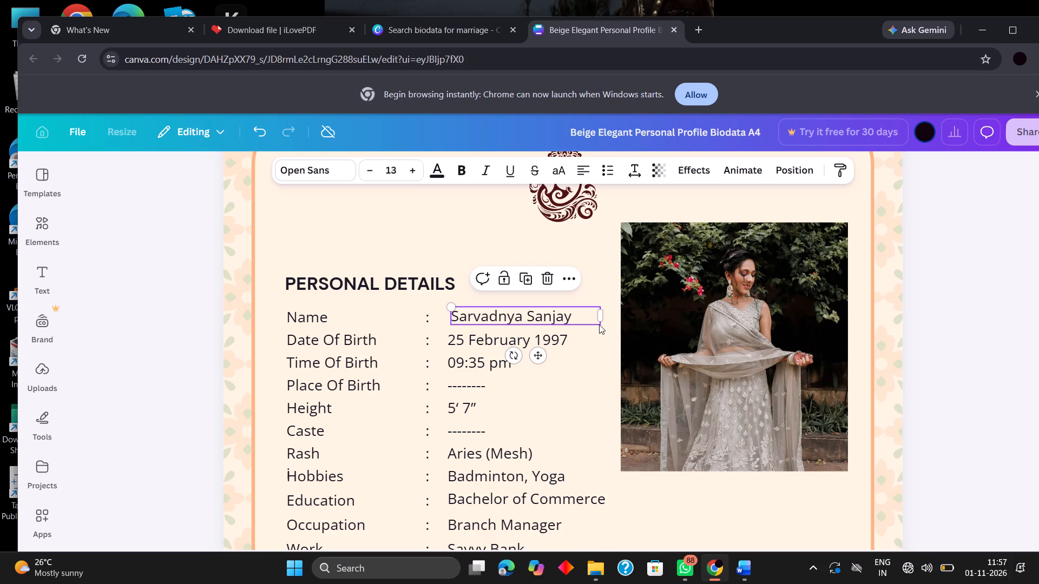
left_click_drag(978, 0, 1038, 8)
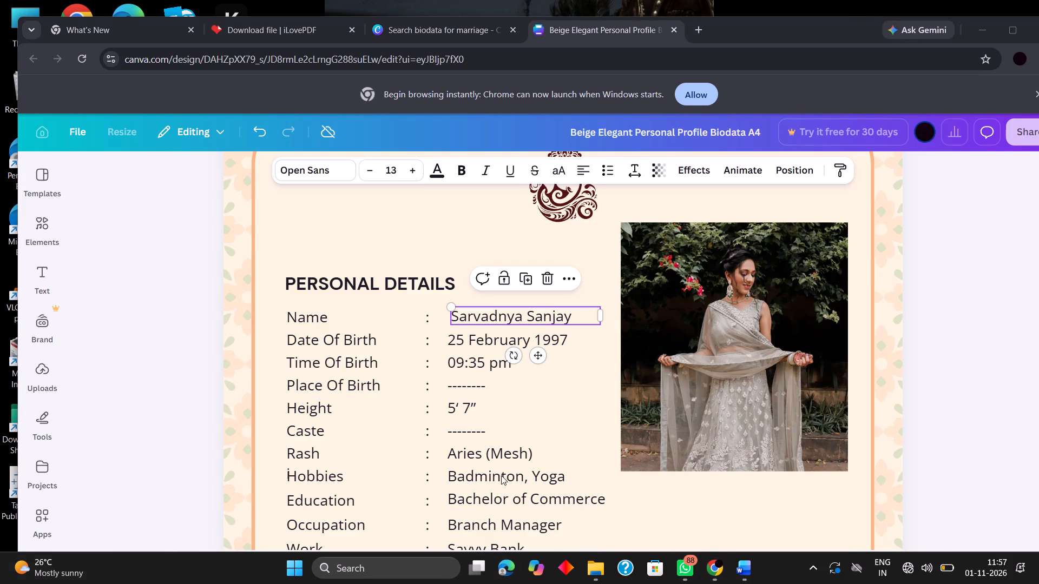
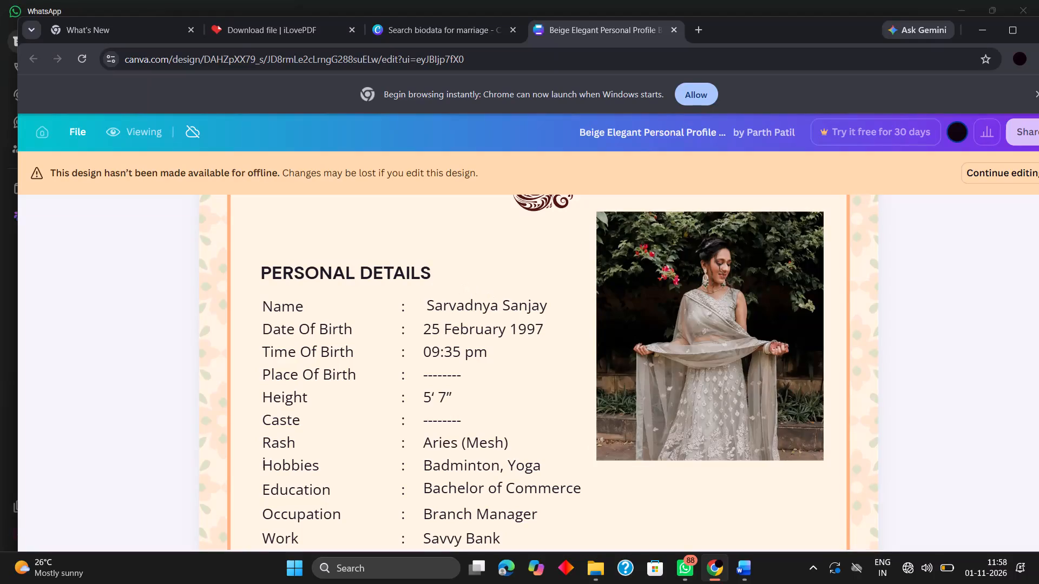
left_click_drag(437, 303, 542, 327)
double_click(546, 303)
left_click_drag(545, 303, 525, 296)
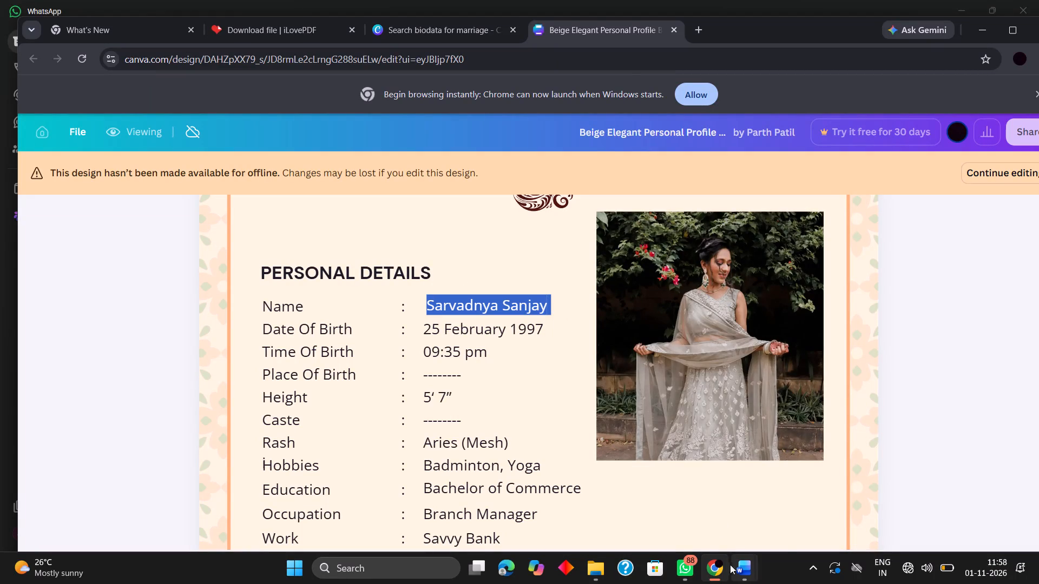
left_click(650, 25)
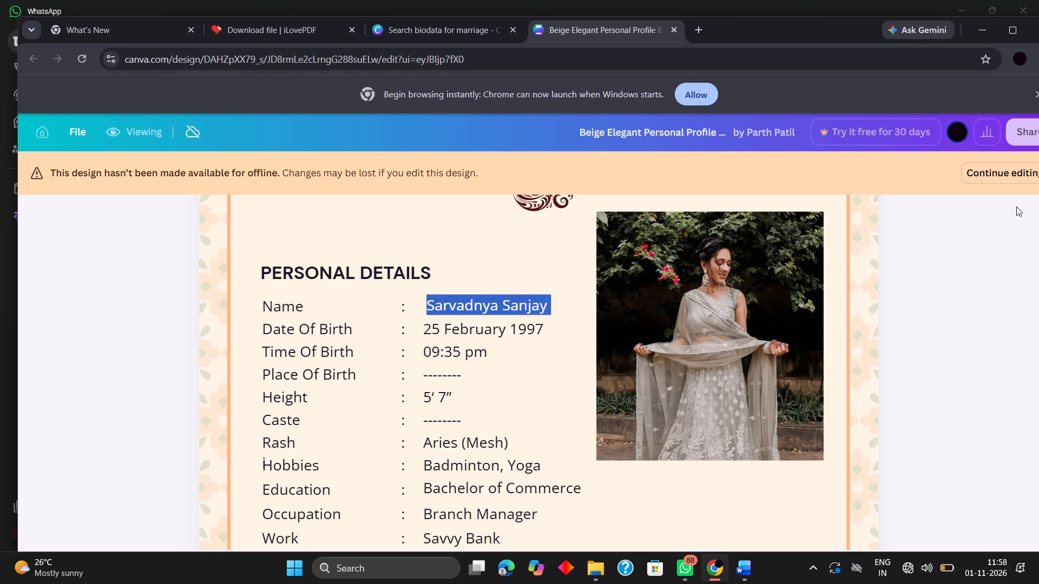
Switch the biodata design from viewing back to editing by continuing to edit without offline availability.
left_click(1009, 172)
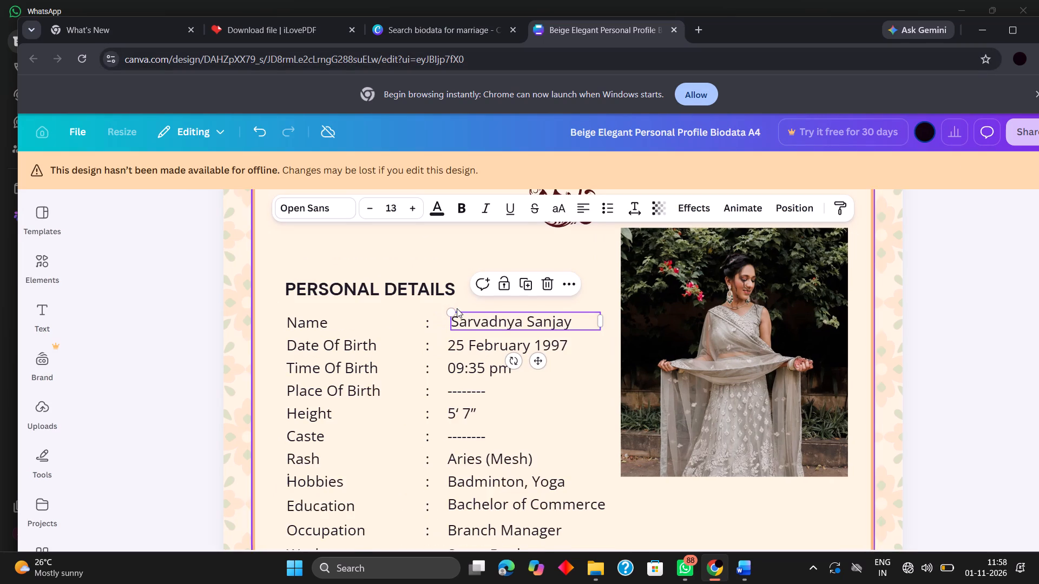
Replace the whole Name value in Personal Details with the copied full name in Devanagari script.
double_click(567, 354)
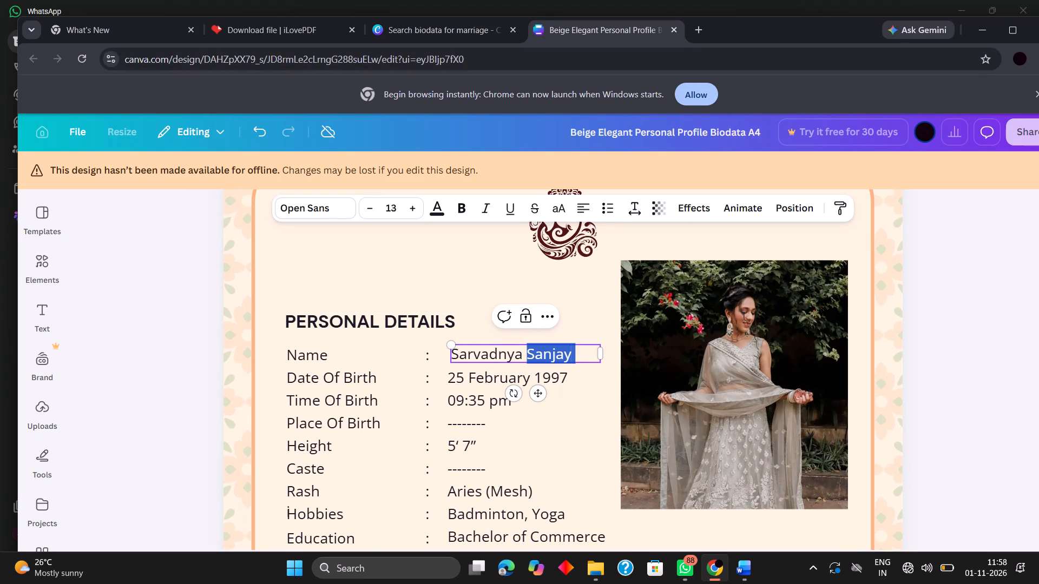
triple_click(504, 352)
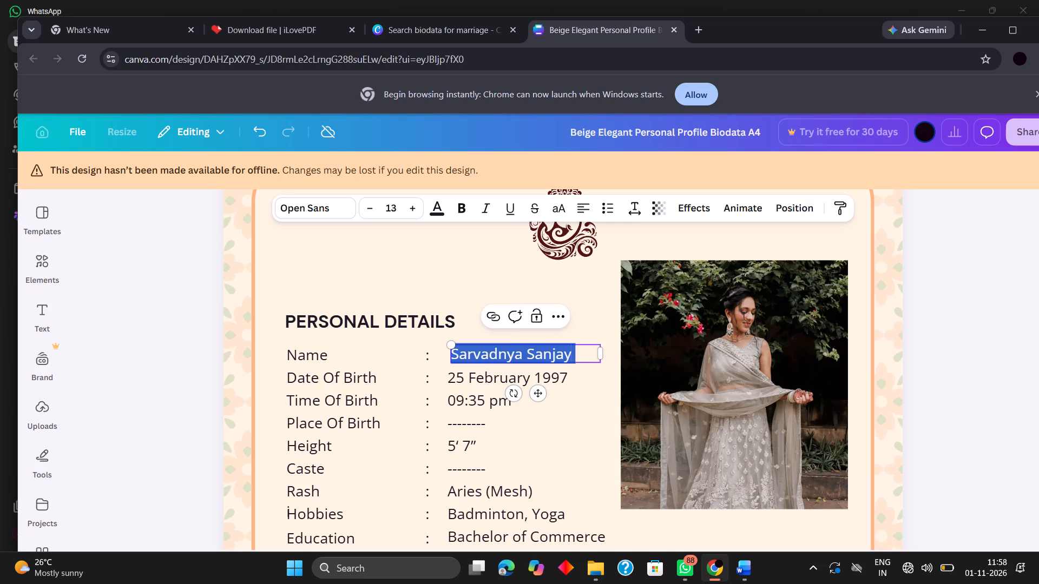
key("ctrl+v")
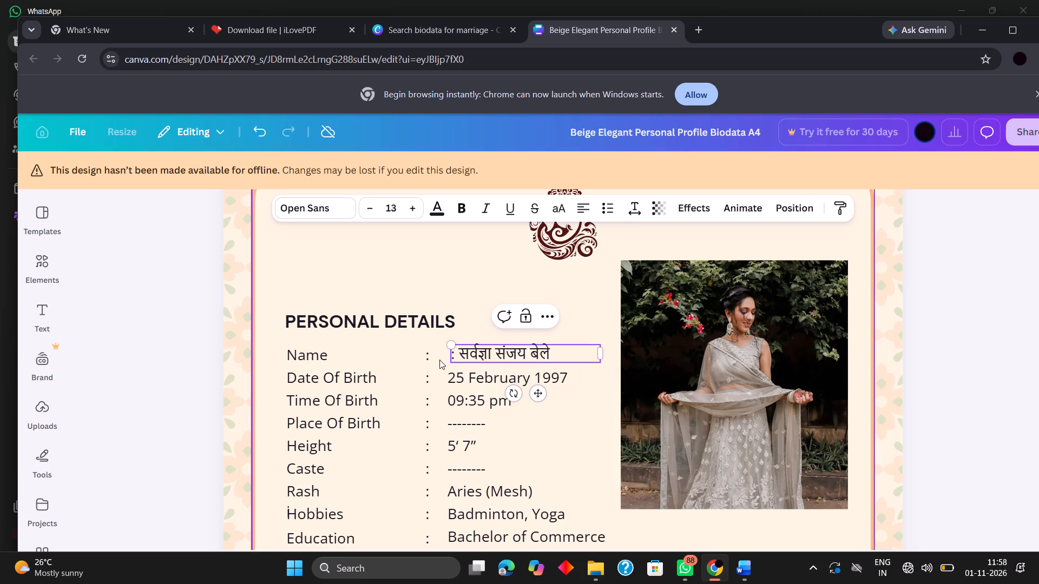
Place the text cursor at the extra colon that precedes the Devanagari name in the Name value.
left_click(455, 357)
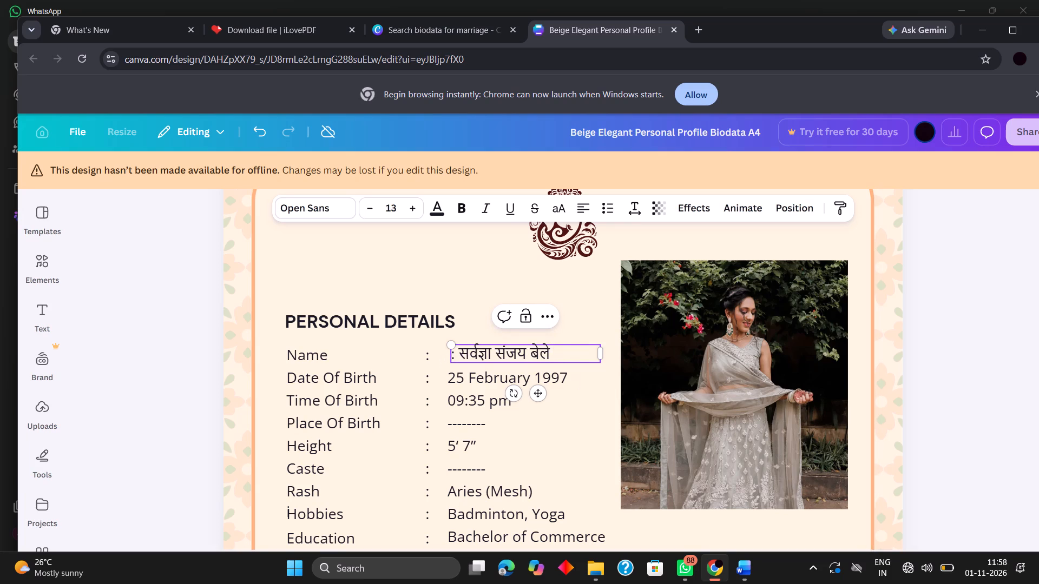
Delete the extra colon in front of the Devanagari name in the Name value.
key("BackSpace")
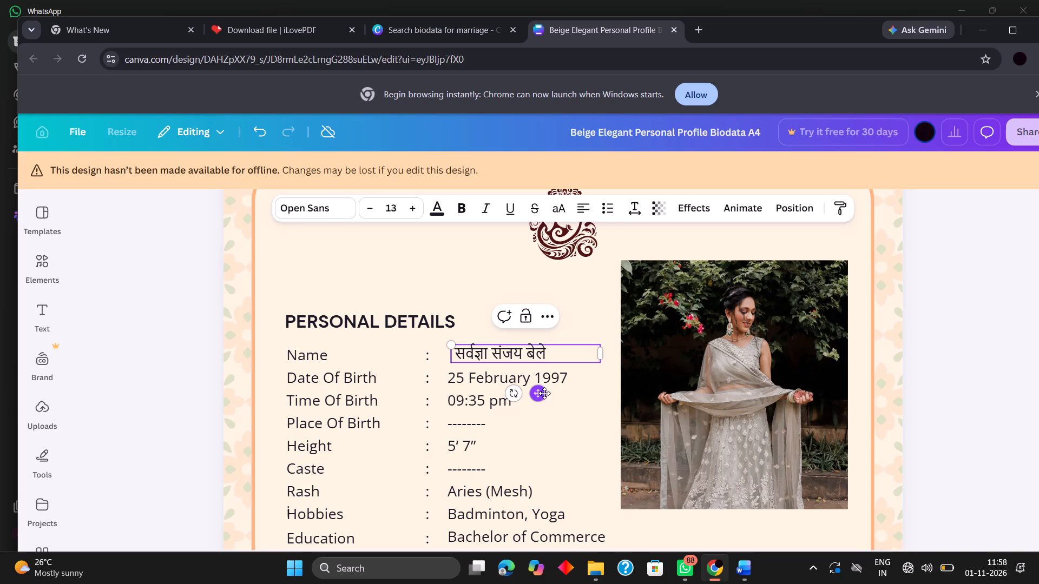
Reposition the Devanagari Name value so it sits level with the Name label and lines up with the column of values below.
left_click_drag(544, 393, 530, 400)
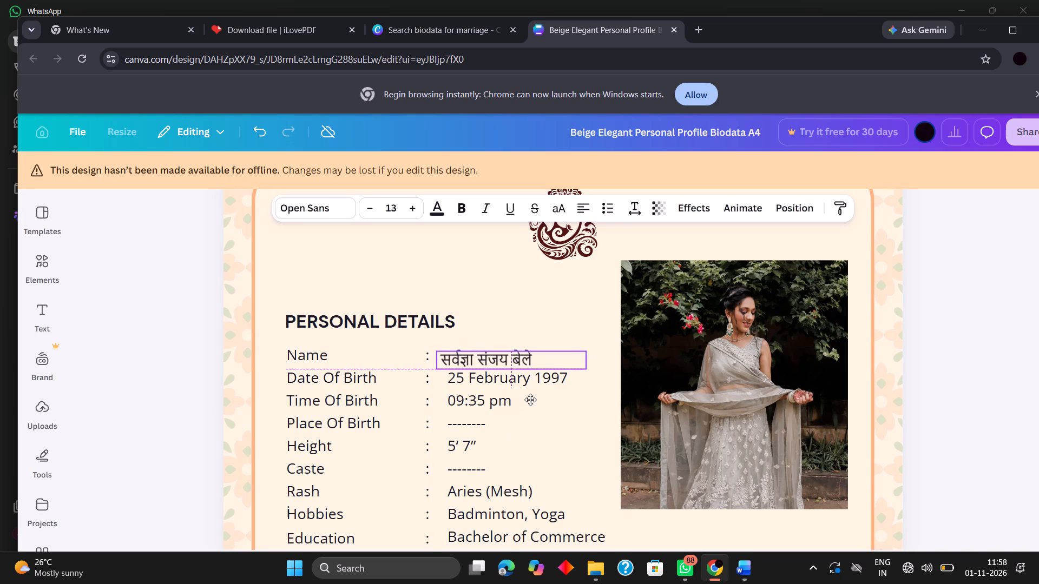
left_click_drag(530, 400, 543, 400)
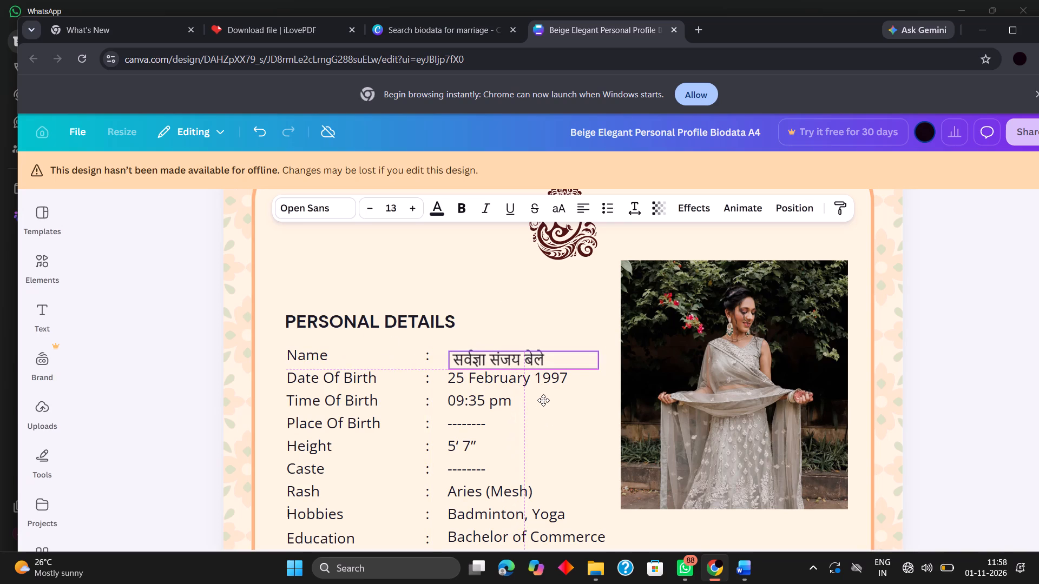
left_click_drag(543, 400, 543, 393)
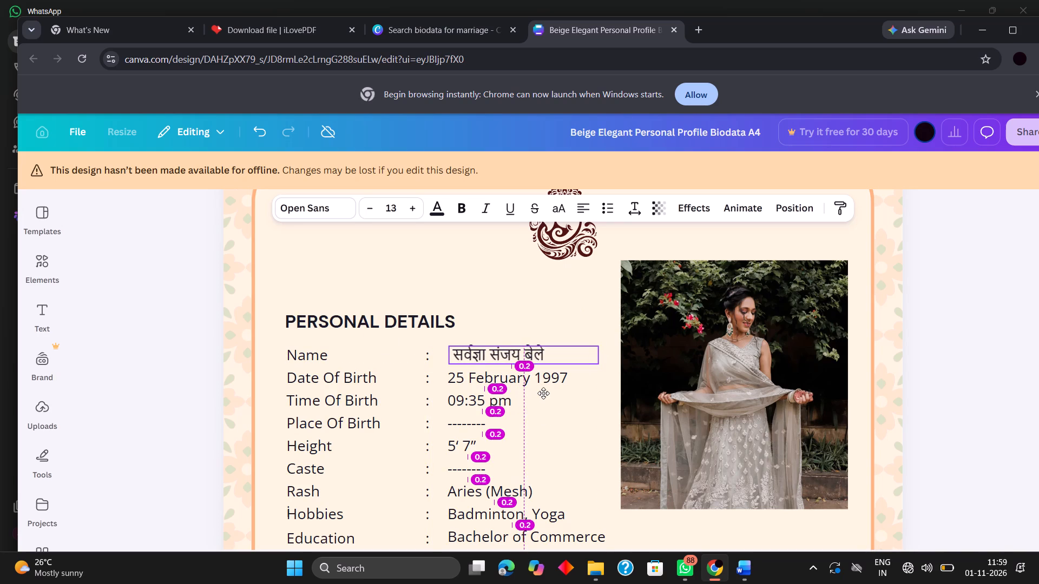
left_click_drag(543, 393, 543, 398)
left_click(588, 415)
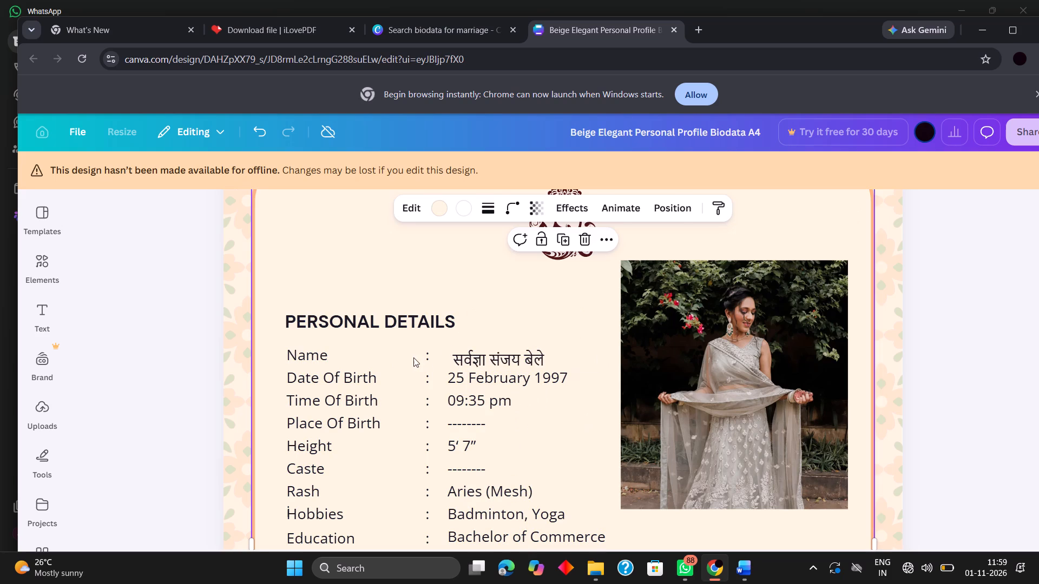
left_click(477, 362)
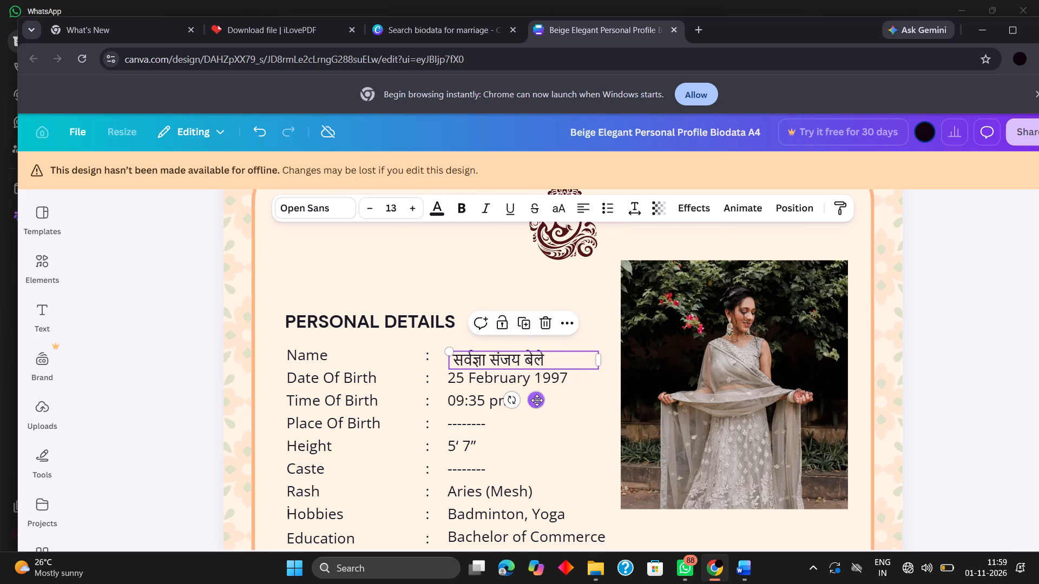
left_click_drag(537, 400, 529, 396)
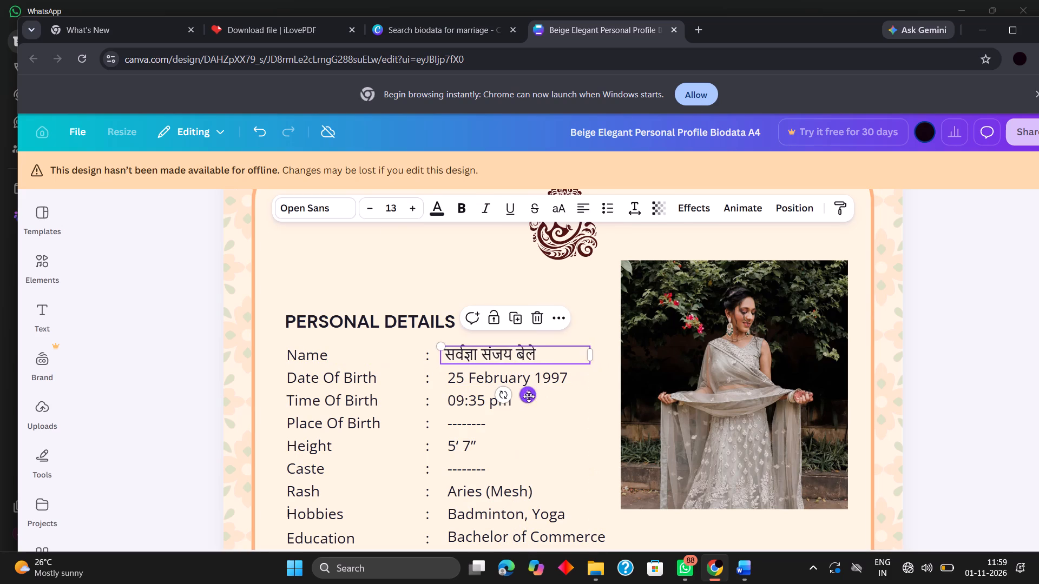
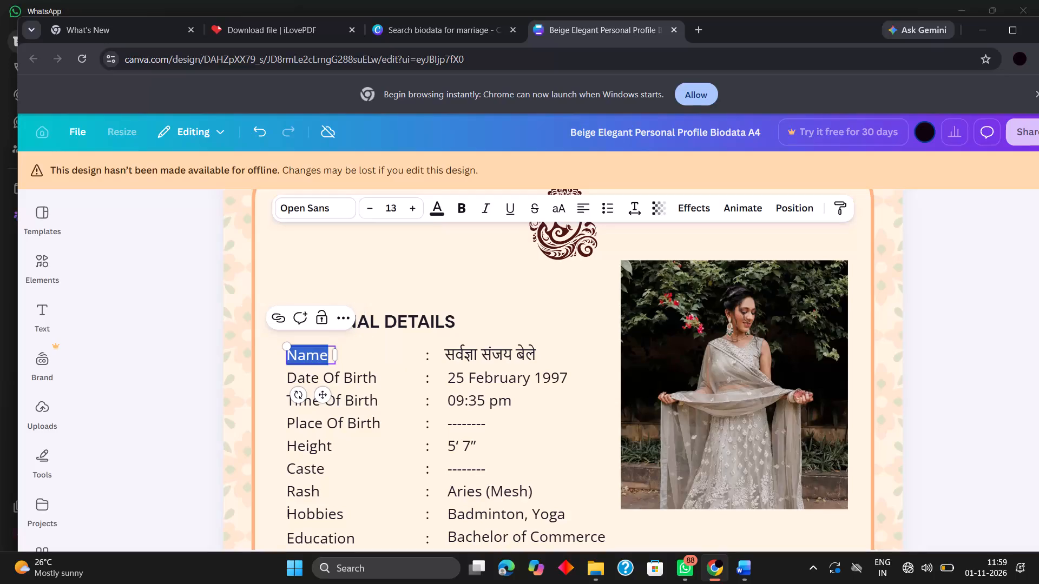
Replace the Name label in Personal Details with the copied Devanagari word नाव.
key("ctrl+v")
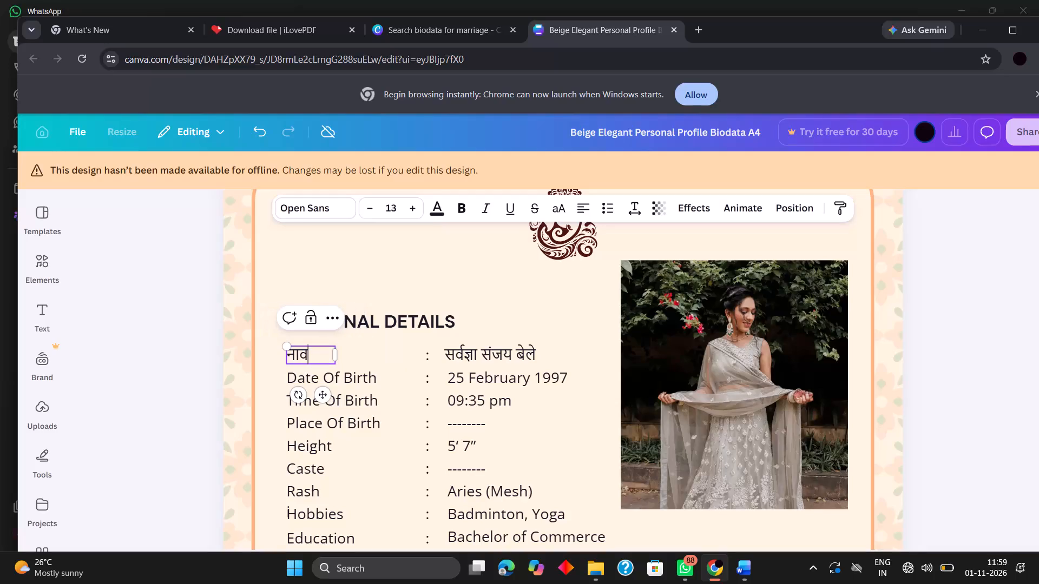
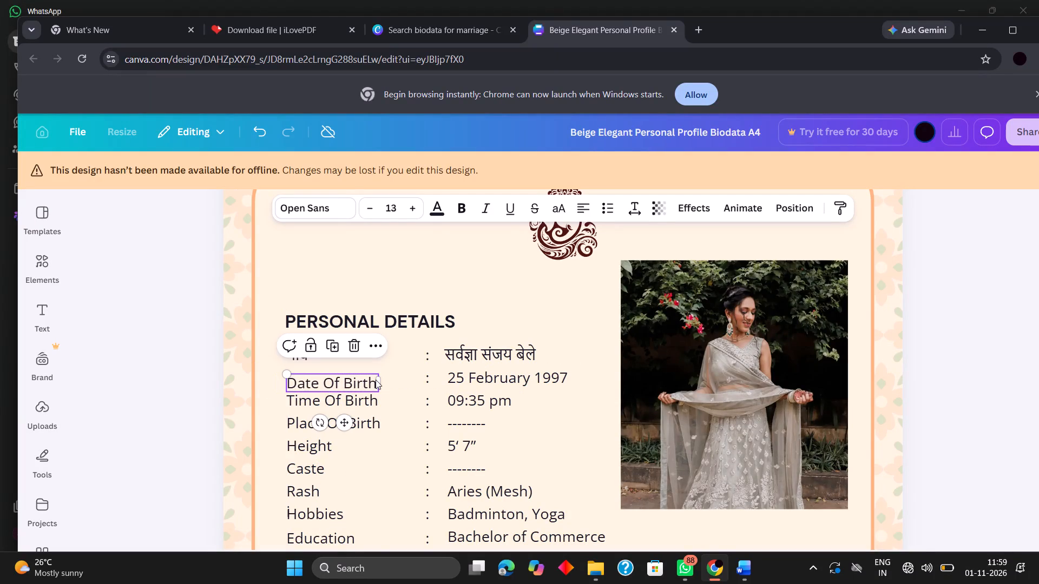
Replace the Date Of Birth label in Personal Details with the copied Marathi label जन्मतारीख.
left_click(376, 380)
left_click(373, 382)
double_click(373, 382)
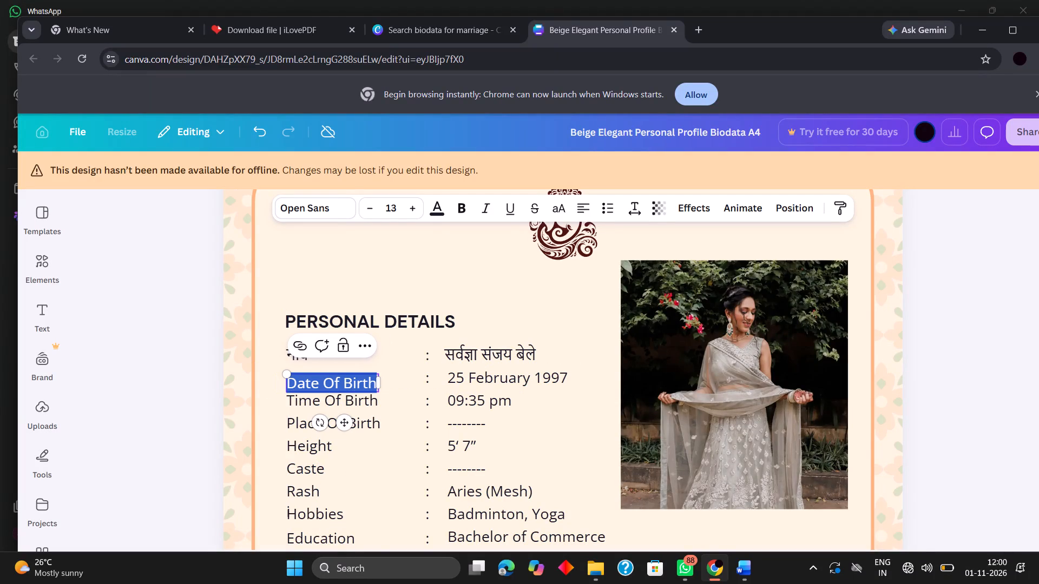
key("ctrl+v")
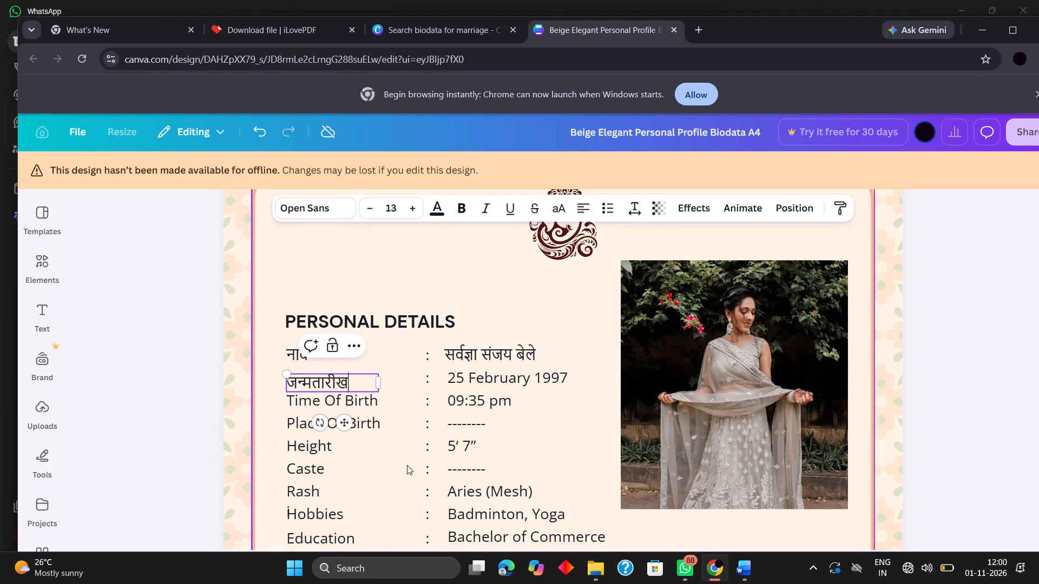
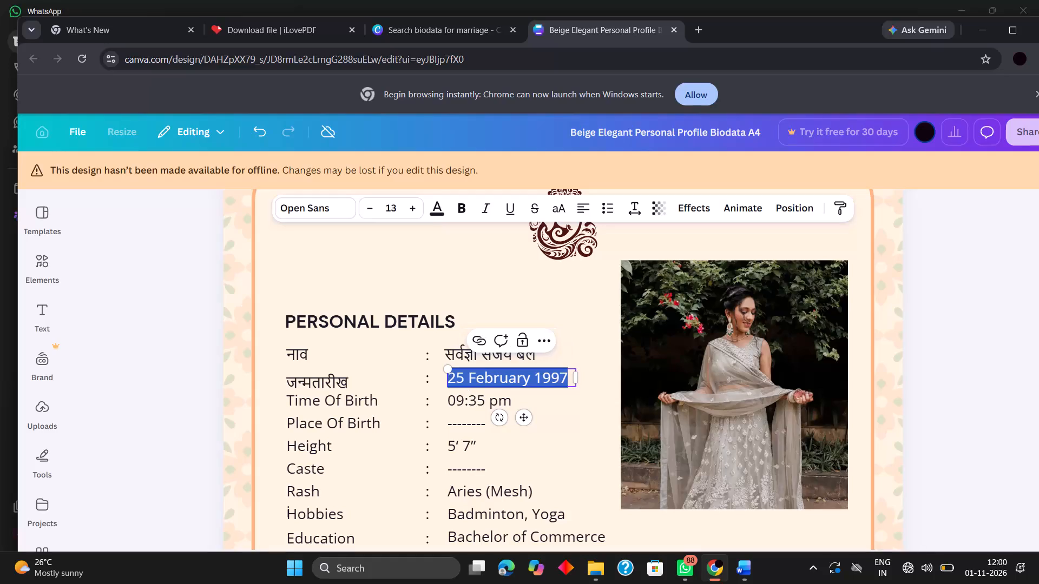
Replace the selected birth date value in Personal Details with the copied date in Devanagari script.
key("ctrl+v")
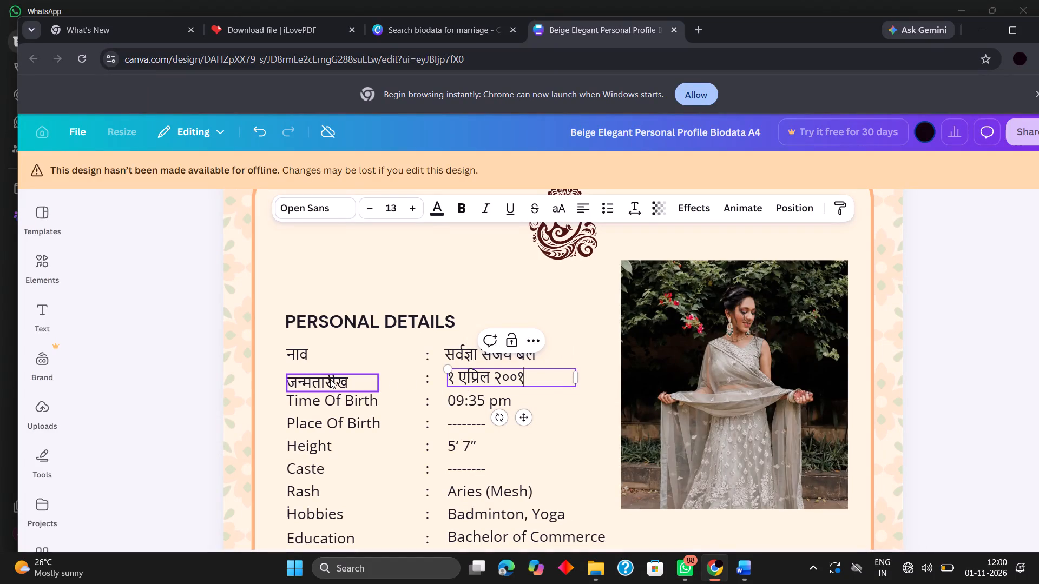
Move the जन्मतारीख label slightly up so it lines up with its colon and the date value in the same row.
left_click(330, 379)
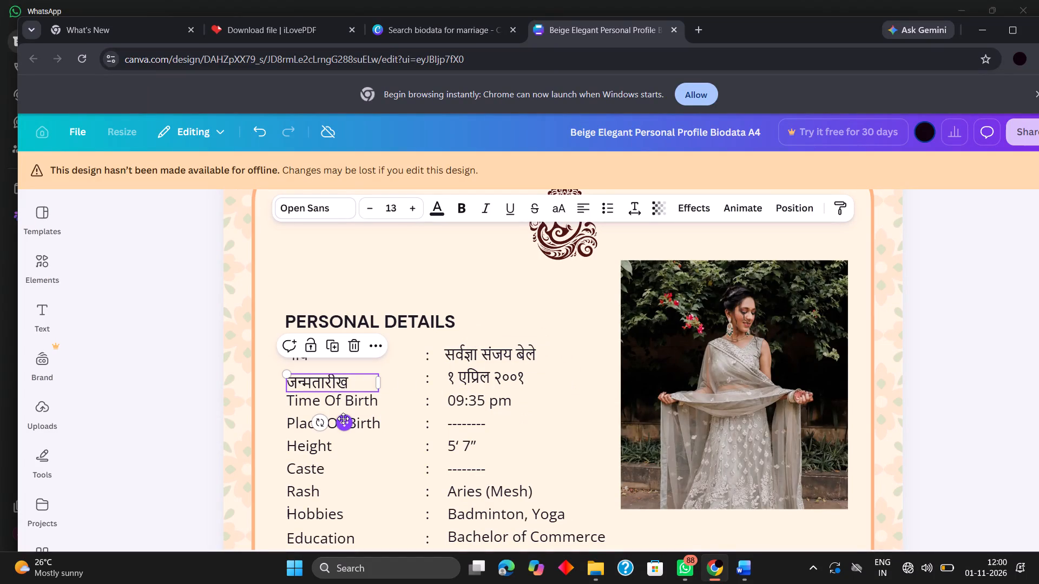
left_click(343, 419)
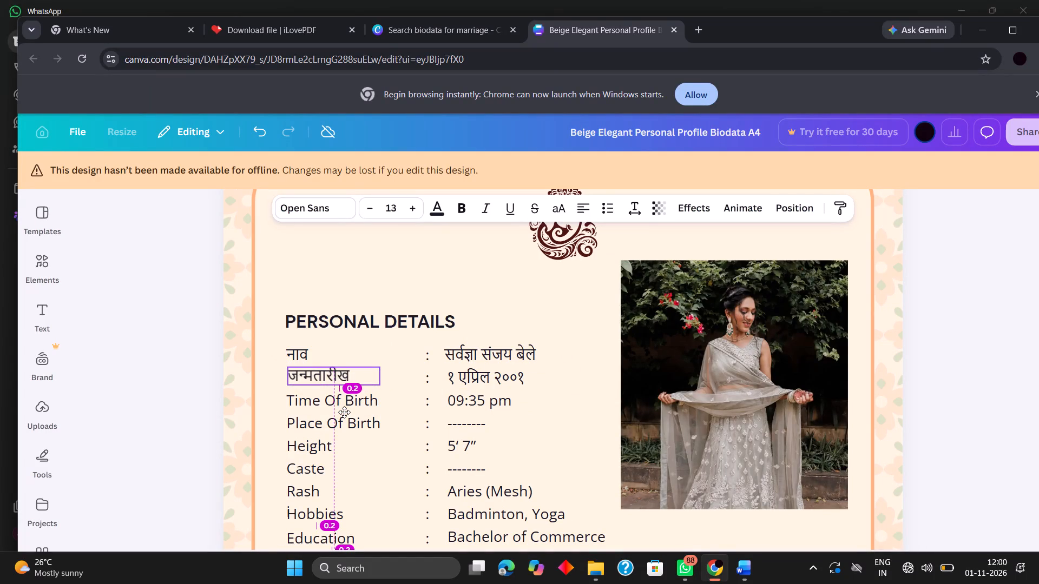
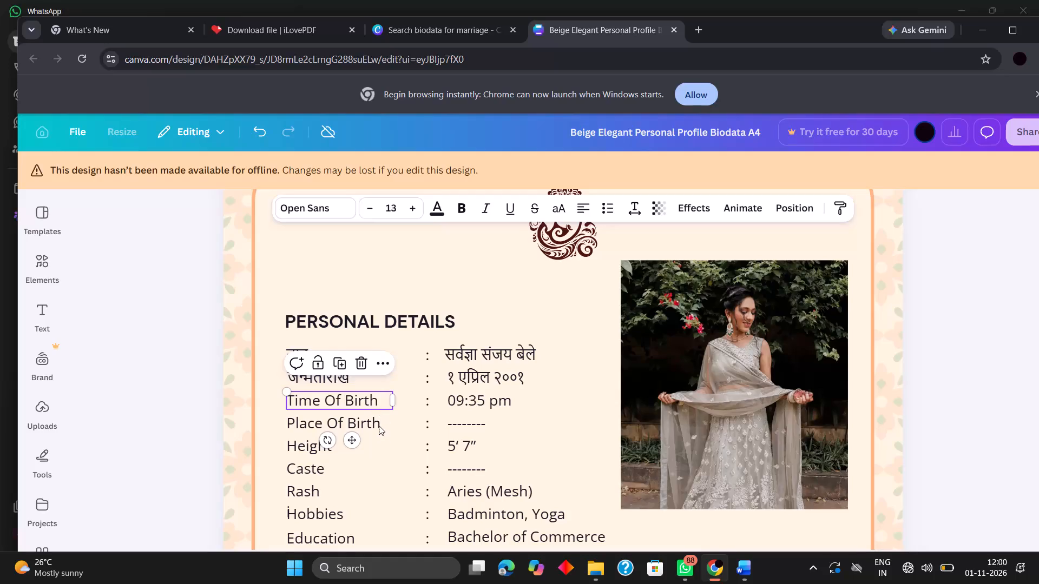
Replace the Place Of Birth label in Personal Details with the copied Devanagari label जन्मवेळ.
left_click(379, 430)
double_click(375, 426)
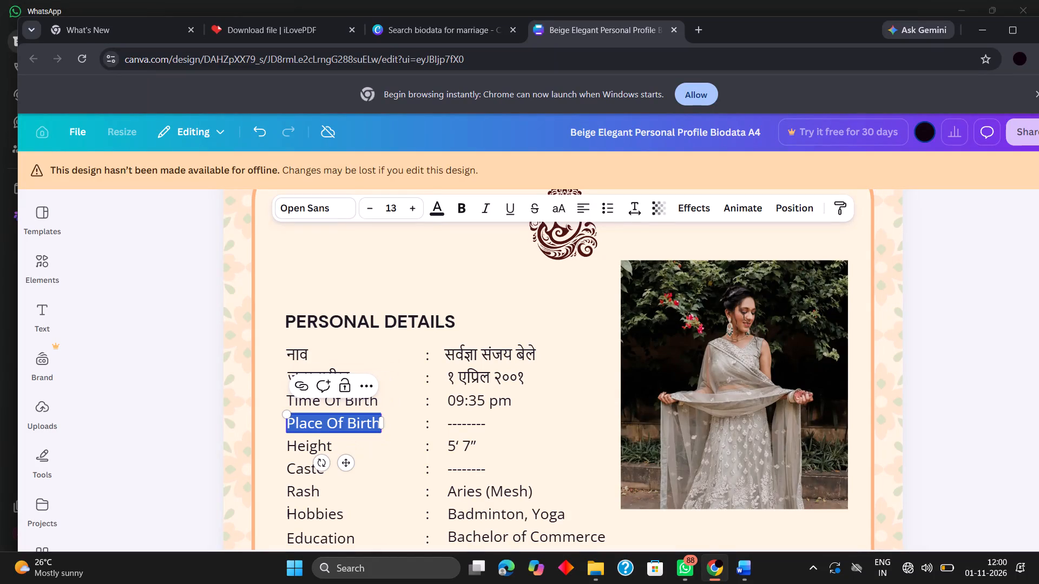
key("ctrl+v")
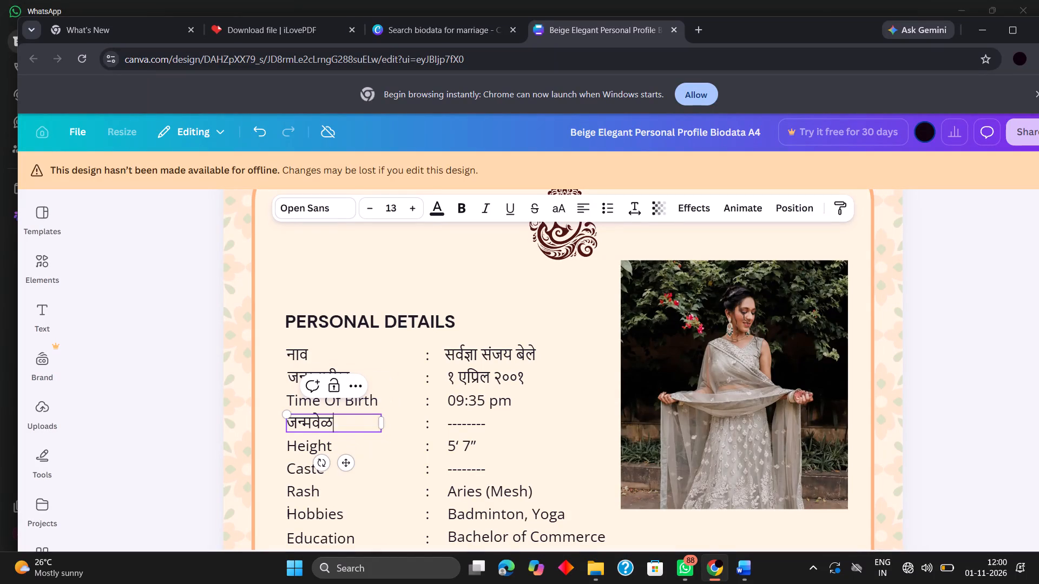
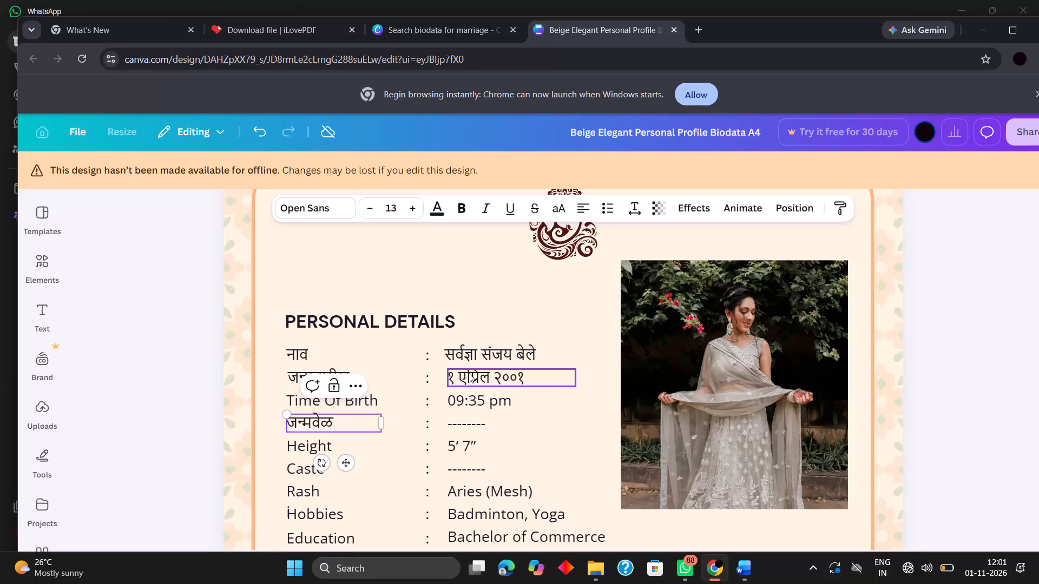
Undo the replacement of the Place Of Birth label in Personal Details.
key("ctrl+z")
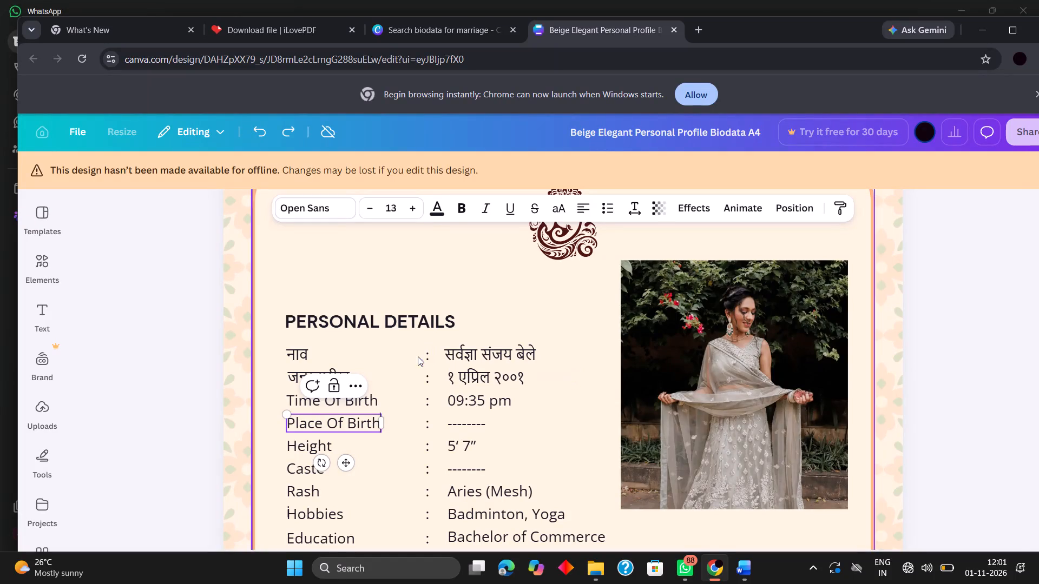
Replace the Time Of Birth label in Personal Details with the copied Devanagari label जन्मवेळ.
left_click(351, 404)
left_click(351, 404)
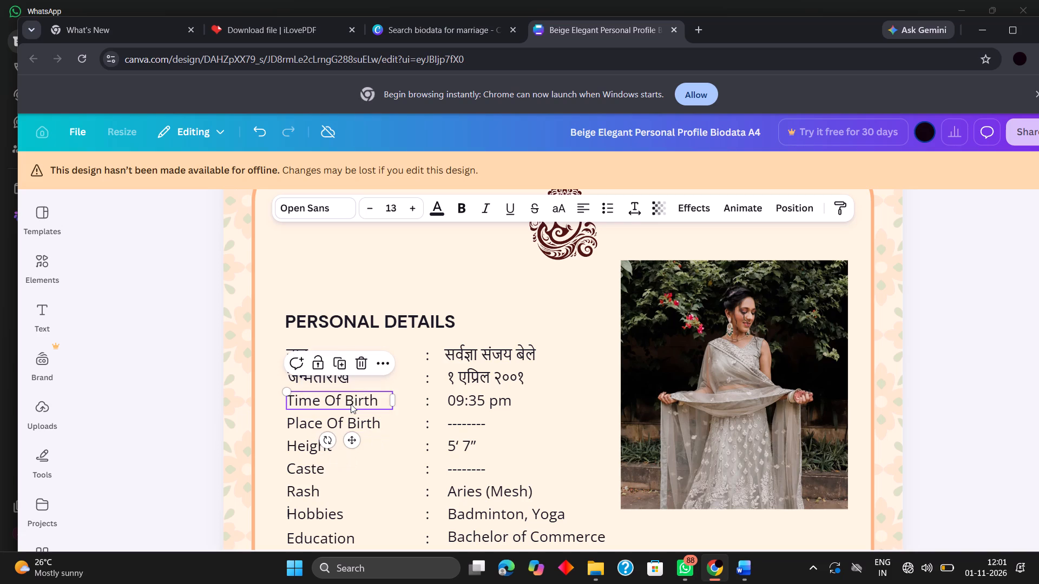
key("ctrl+v")
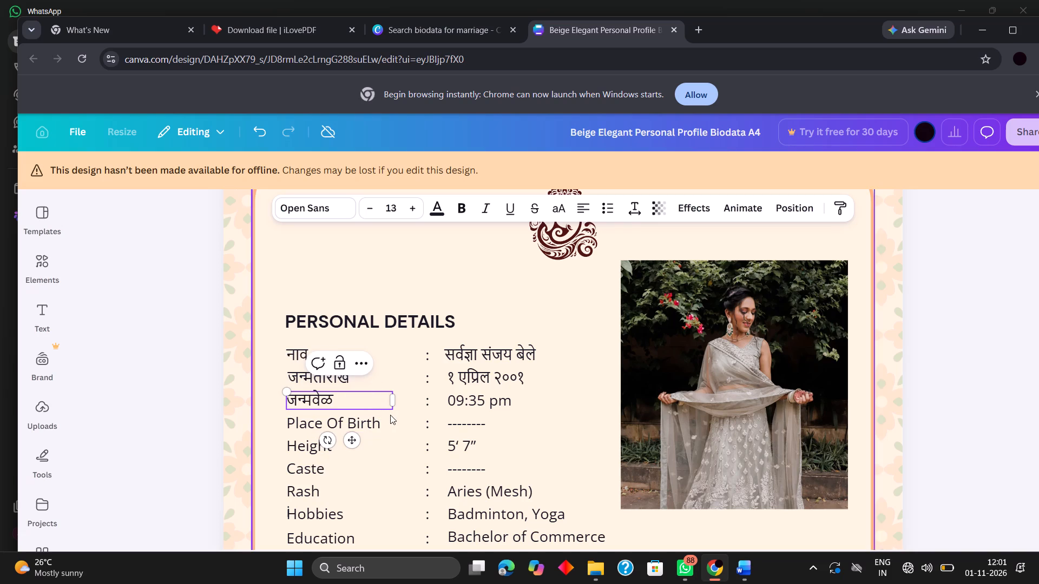
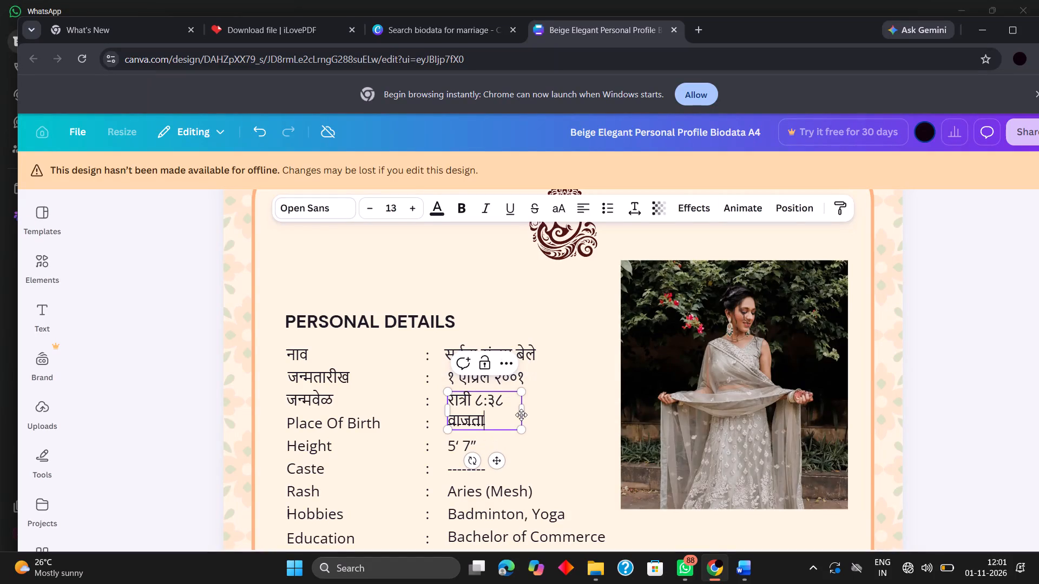
Widen the text box of the birth time value beside जन्मवेळ in Personal Details so the text fits on one line.
left_click_drag(522, 409, 549, 401)
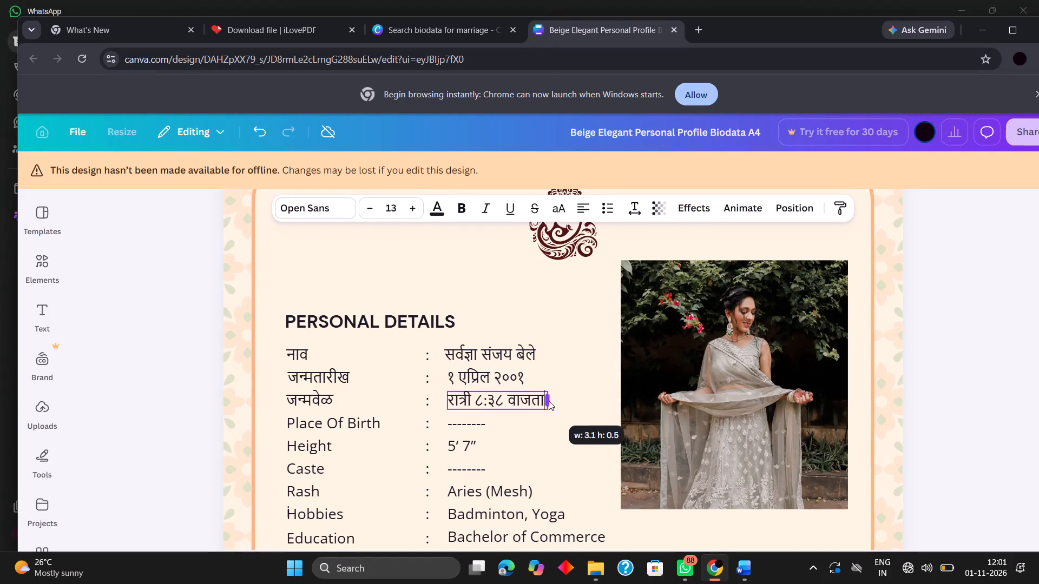
left_click_drag(549, 401, 555, 401)
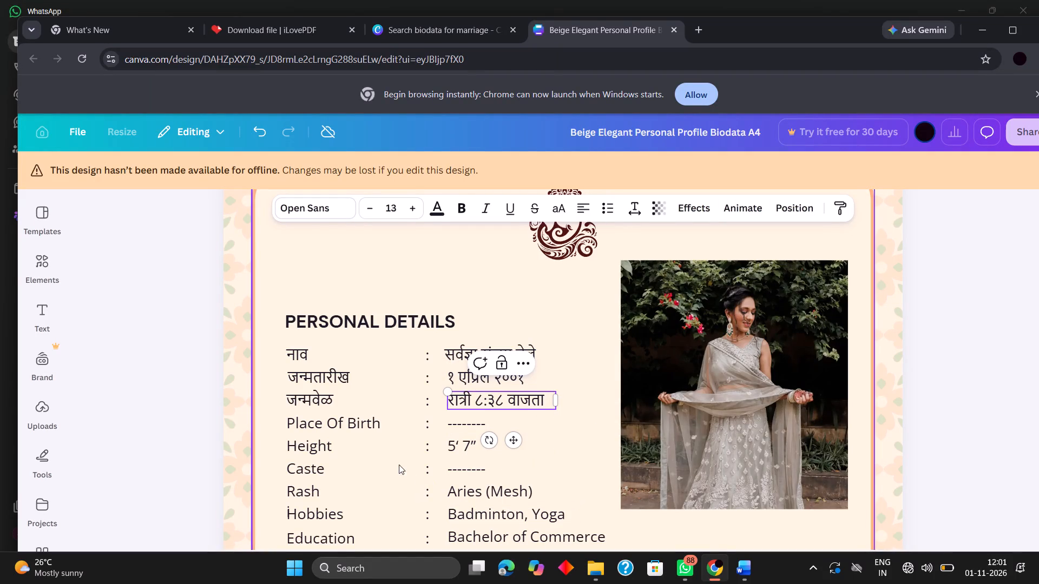
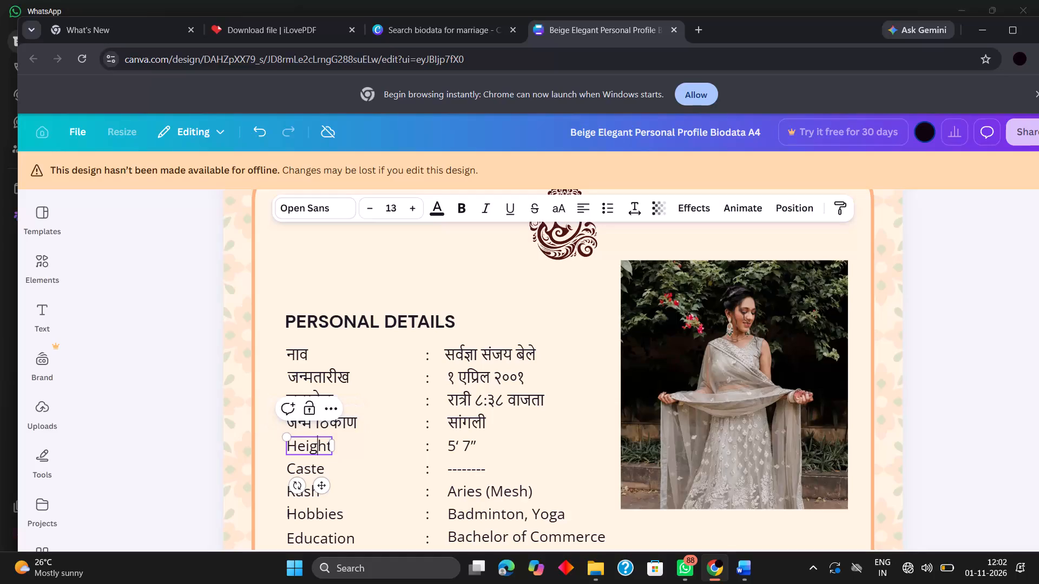
Replace the Height label in Personal Details with the copied Devanagari label उंची.
double_click(322, 444)
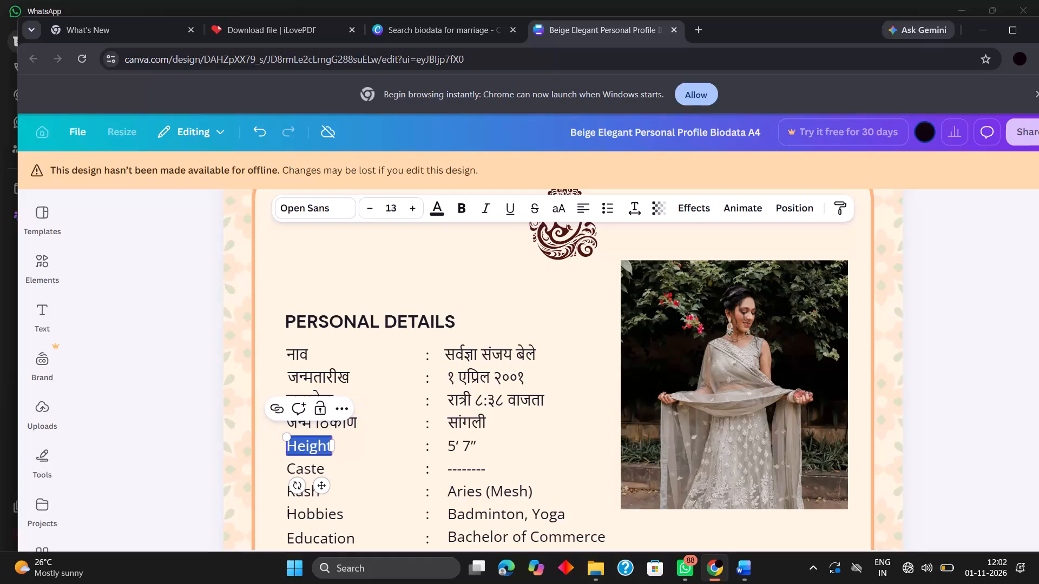
key("ctrl+v")
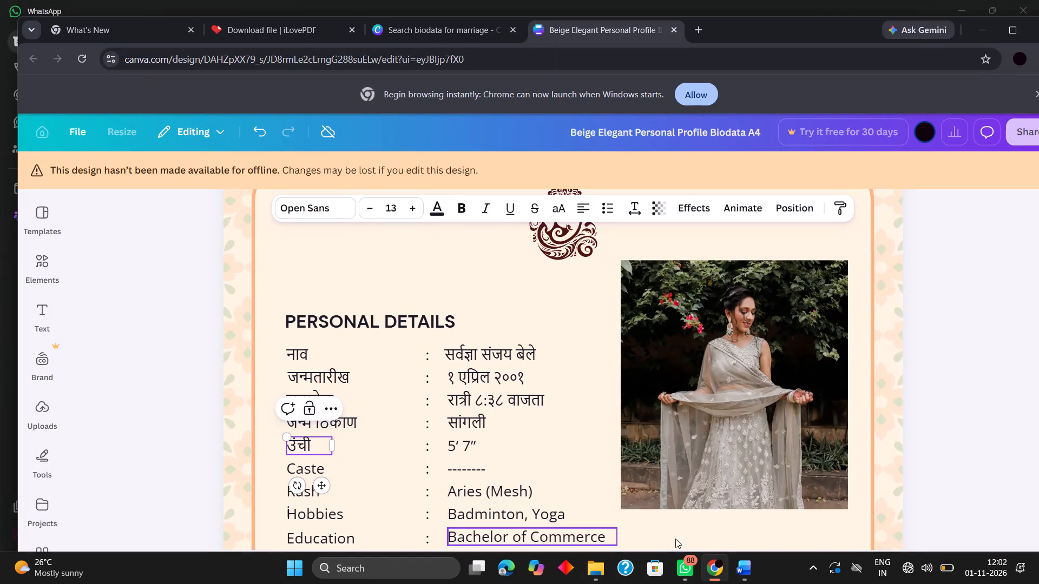
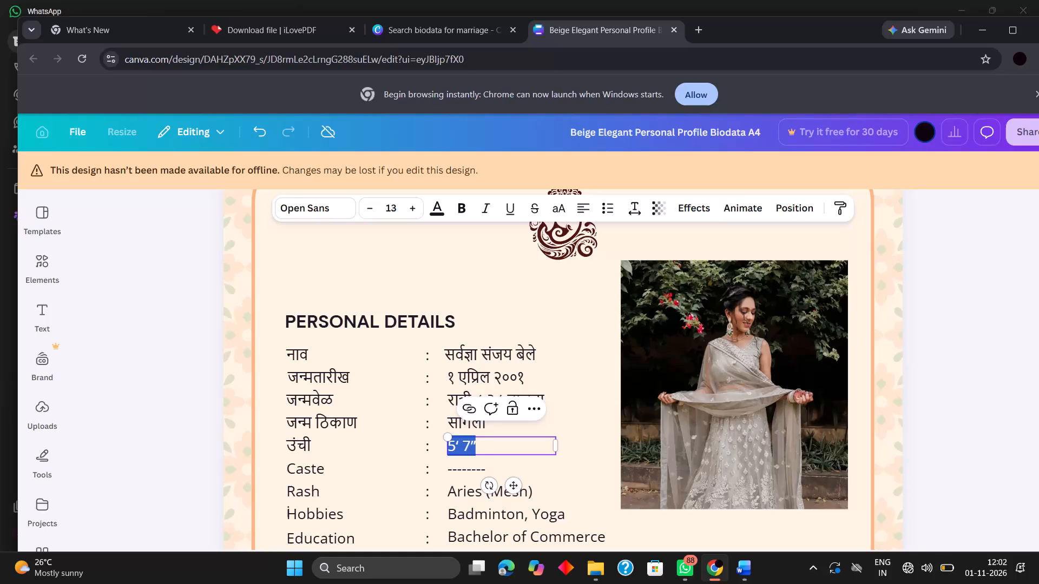
Replace the height value beside उंची in Personal Details with the copied text ५ फूट ५ इंच and slightly widen its text box.
key("ctrl+v")
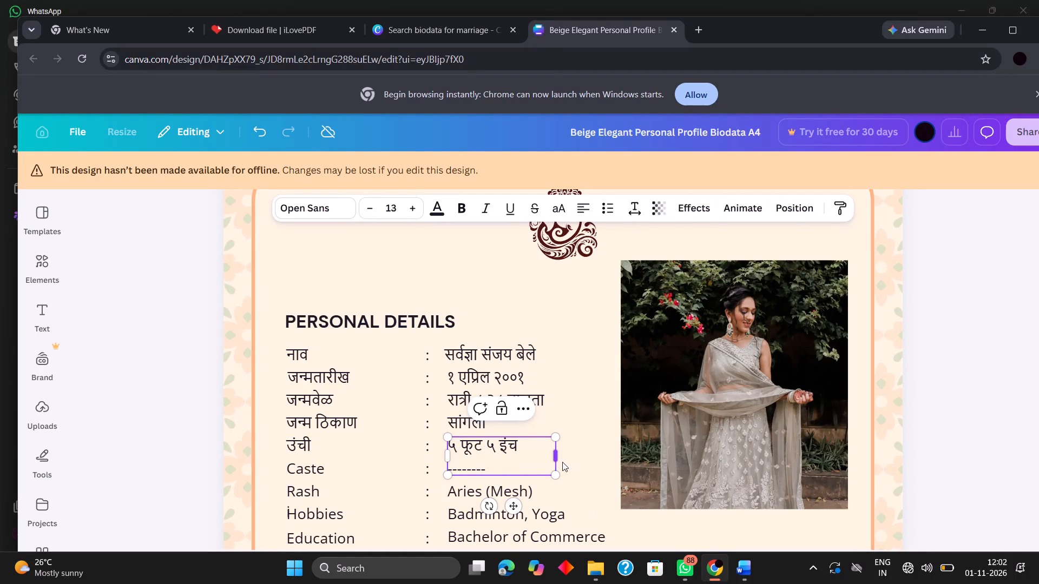
left_click_drag(557, 459, 568, 456)
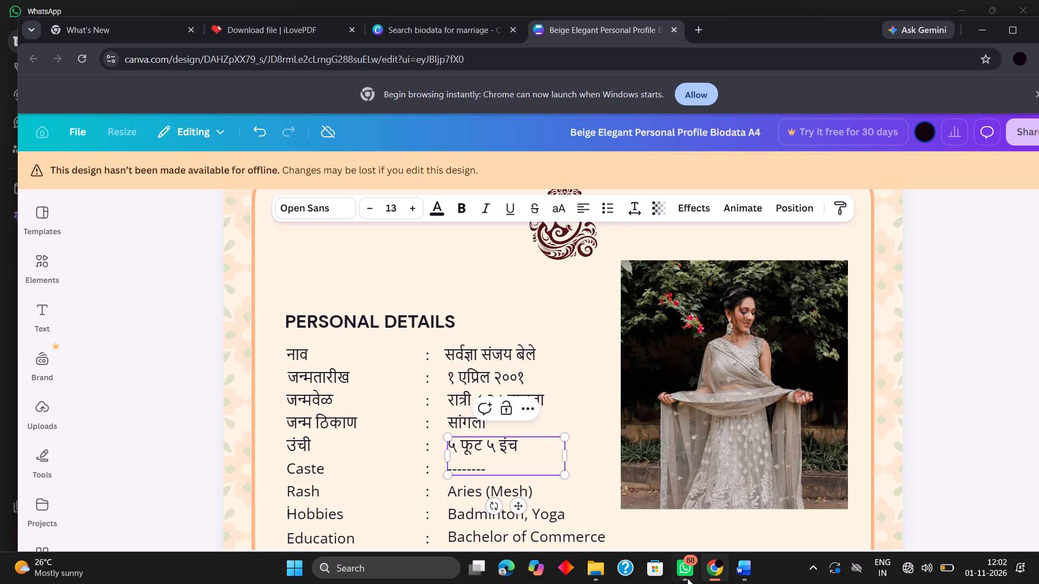
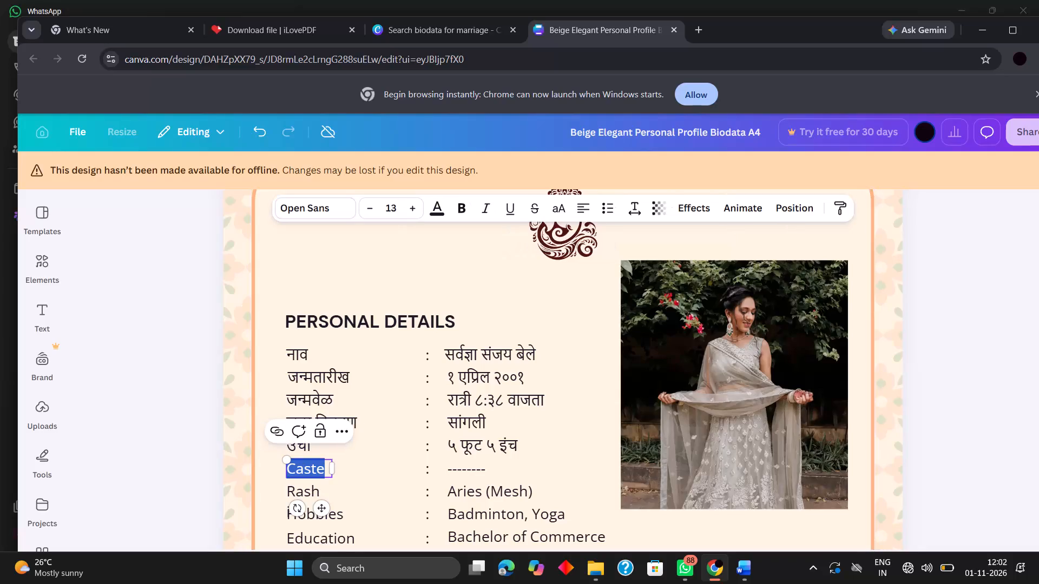
Replace the Caste label in Personal Details with the copied text धर्म.
key("ctrl+v")
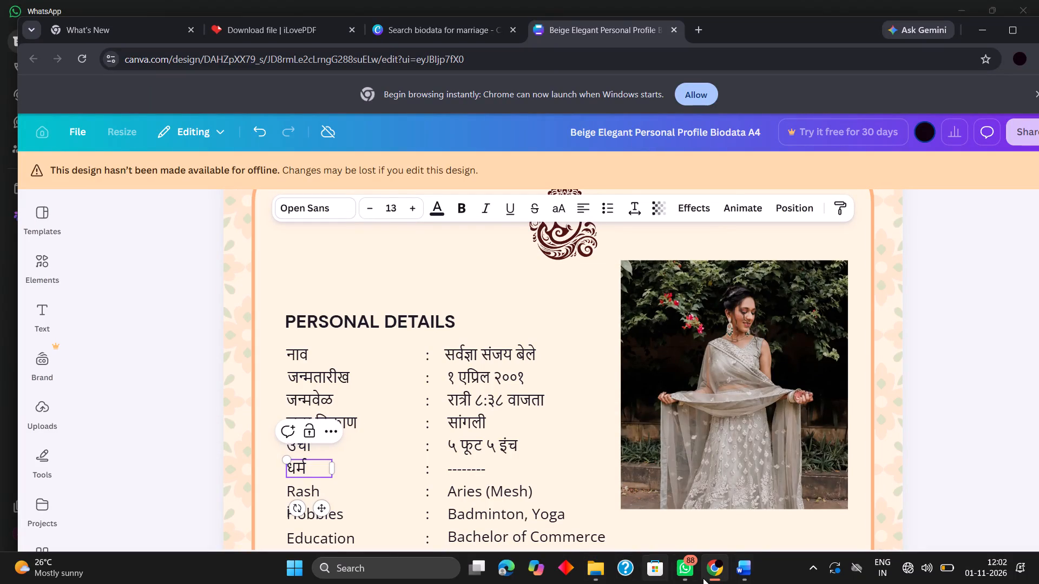
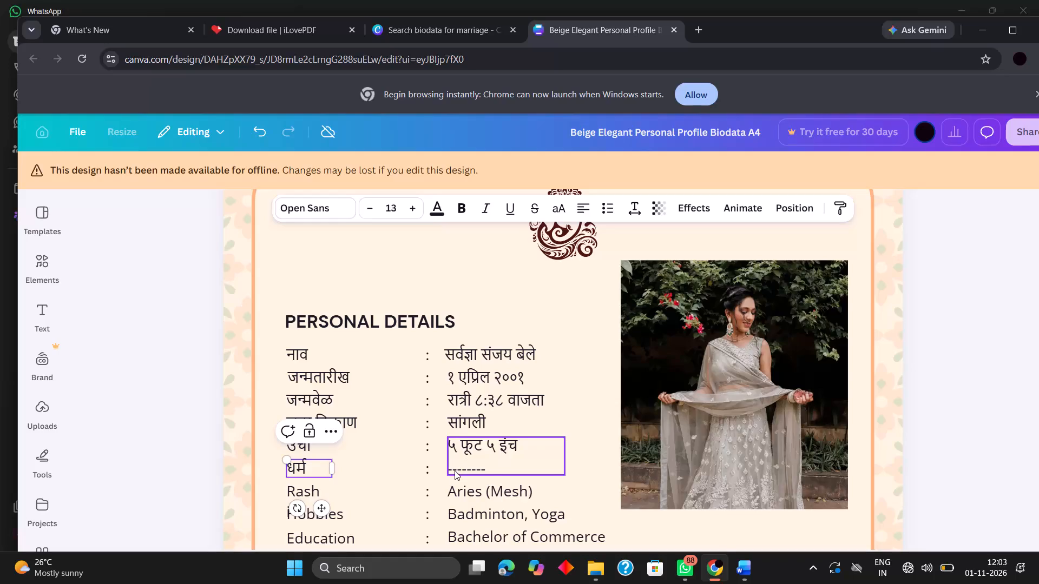
Paste the copied text जैन – चतुर्थ (दिगंबर) on the line below the height value in the height text box.
left_click(455, 470)
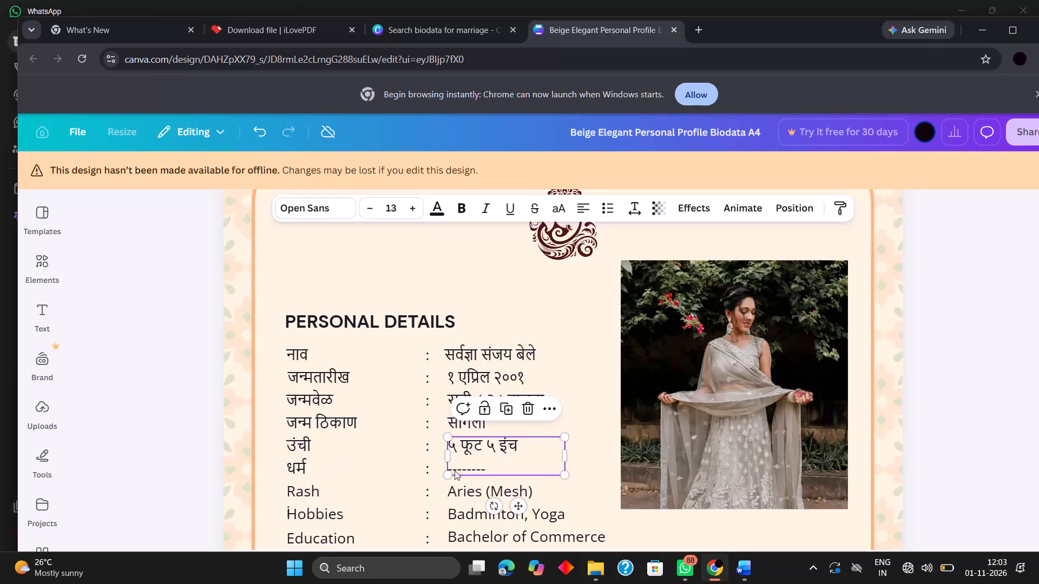
double_click(455, 470)
left_click(455, 472)
left_click_drag(455, 472, 482, 473)
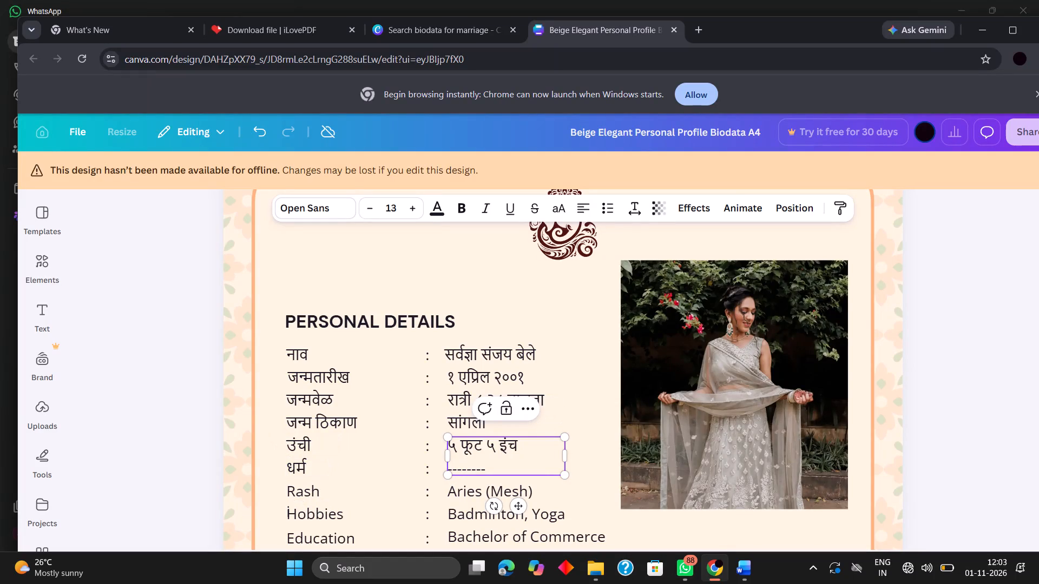
left_click_drag(482, 473, 483, 473)
left_click_drag(484, 468, 463, 463)
double_click(469, 464)
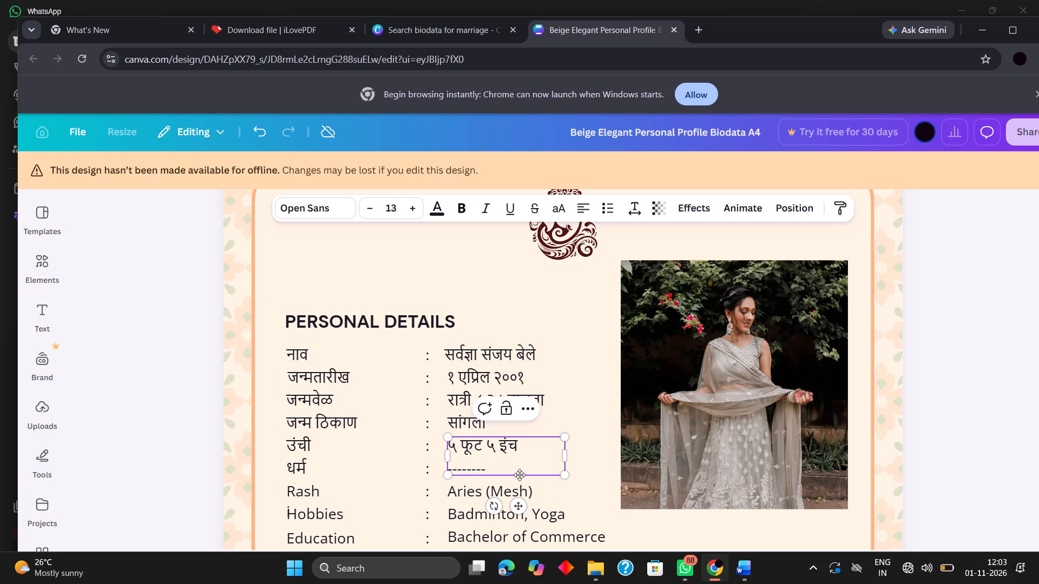
left_click_drag(450, 474, 446, 464)
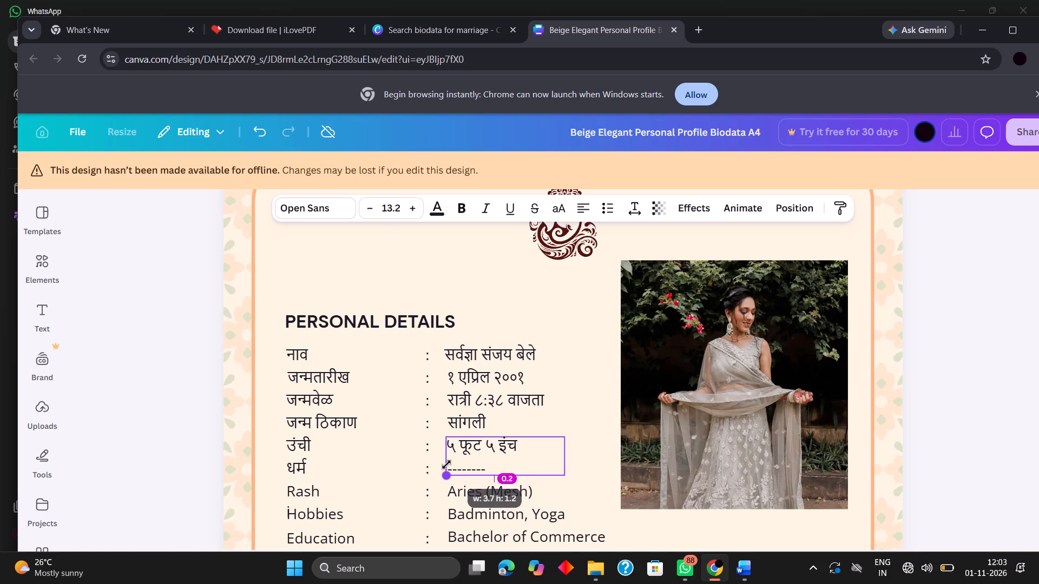
left_click_drag(446, 464, 446, 461)
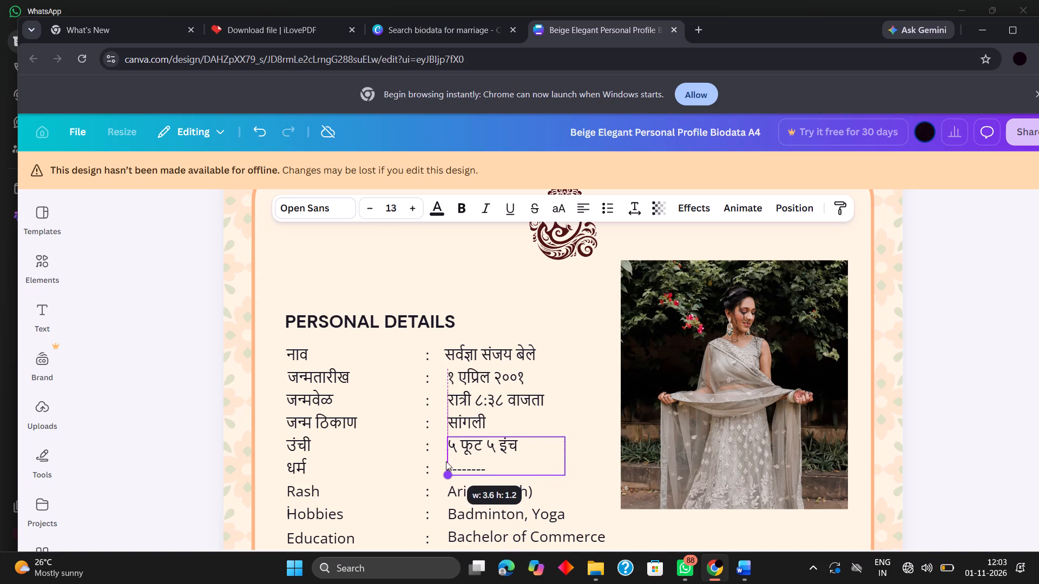
left_click(476, 467)
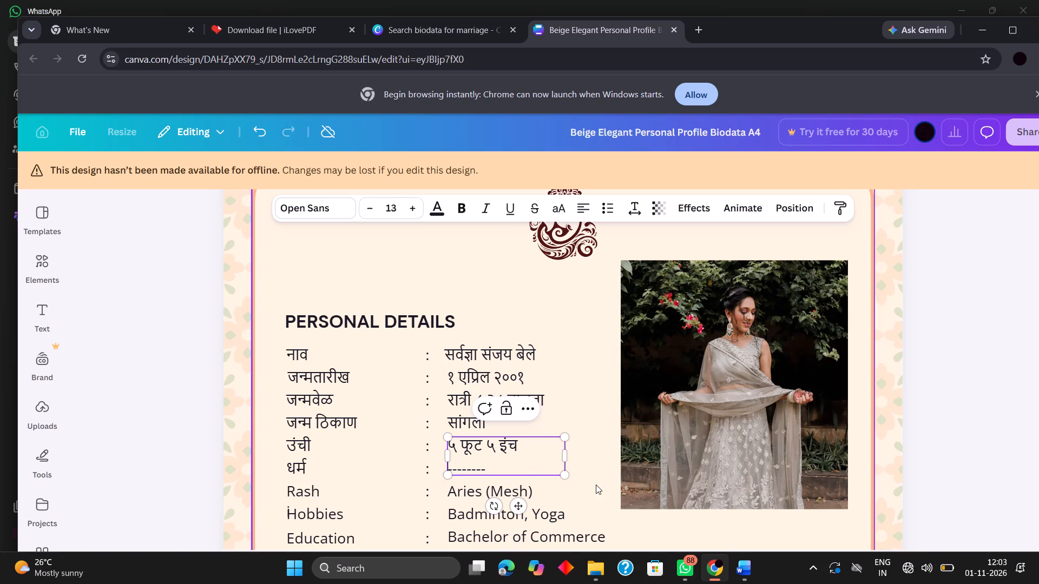
left_click_drag(488, 466, 449, 471)
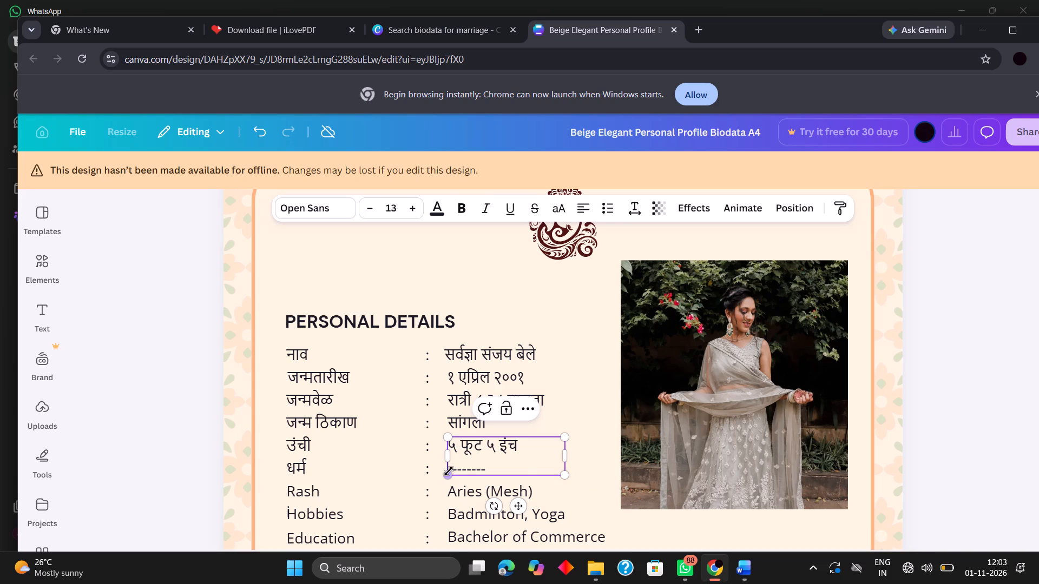
left_click_drag(449, 471, 449, 472)
left_click_drag(456, 473, 488, 468)
double_click(488, 468)
key("ctrl+v")
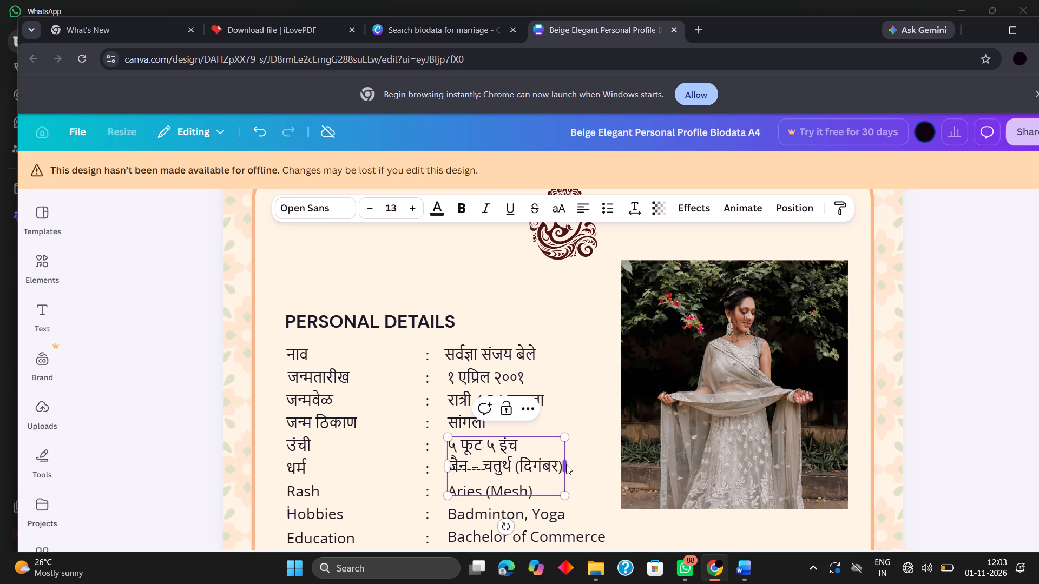
Widen the height value's text box and move it aside, clear of the dashed placeholder beside धर्म.
left_click_drag(565, 469, 576, 463)
left_click_drag(576, 463, 591, 465)
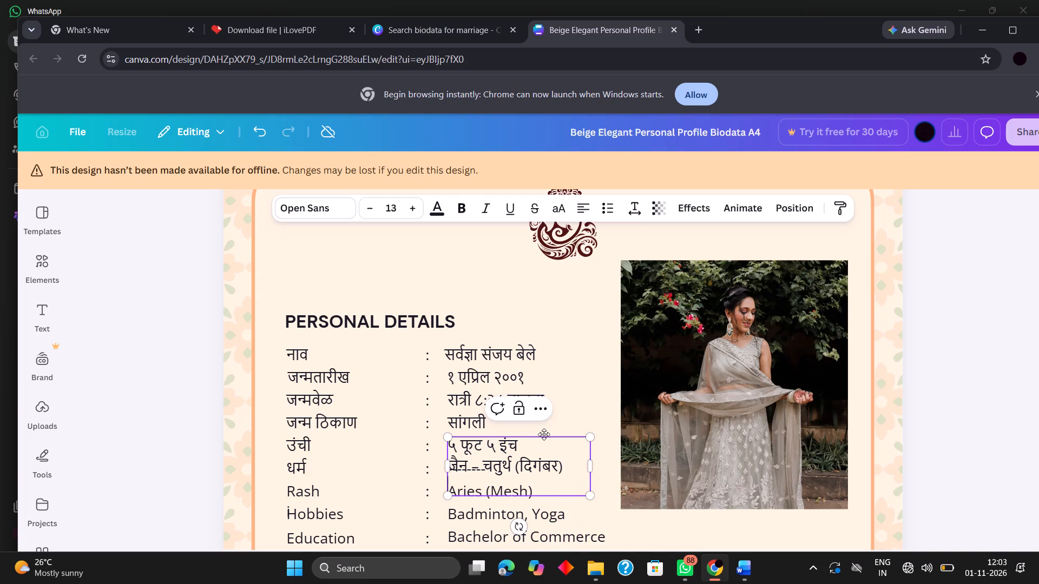
left_click_drag(548, 434, 615, 427)
left_click(615, 427)
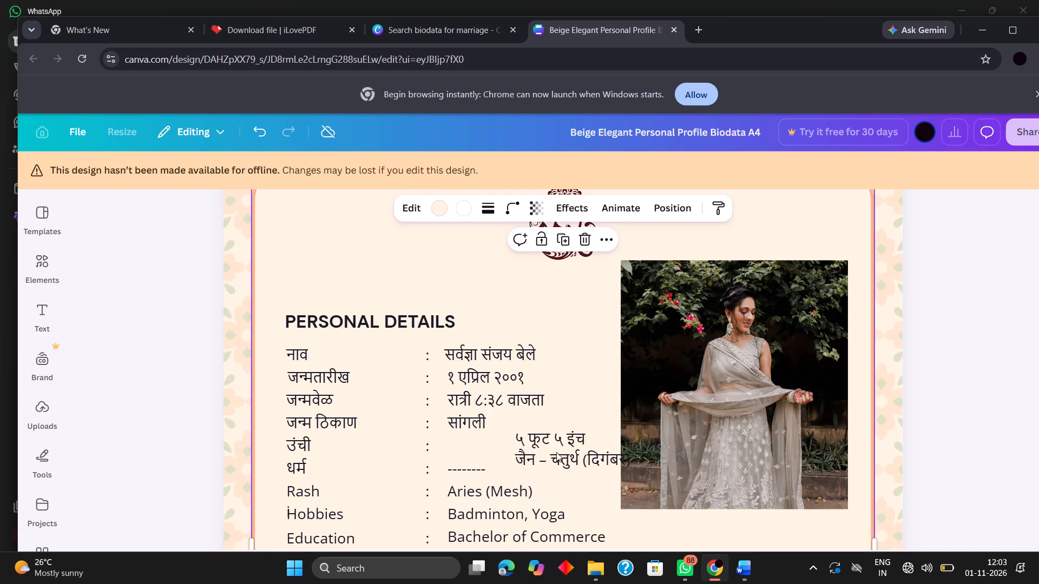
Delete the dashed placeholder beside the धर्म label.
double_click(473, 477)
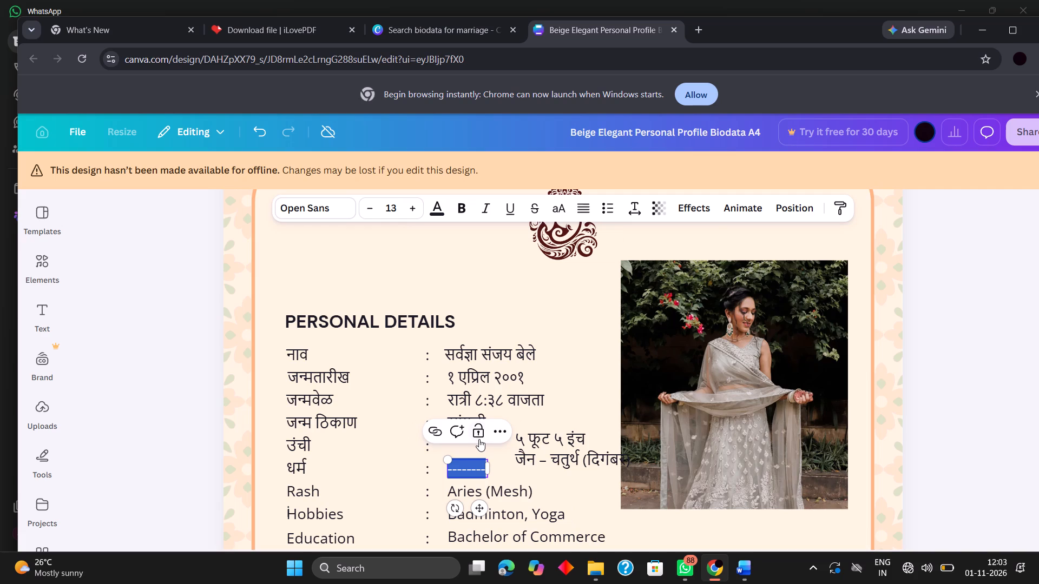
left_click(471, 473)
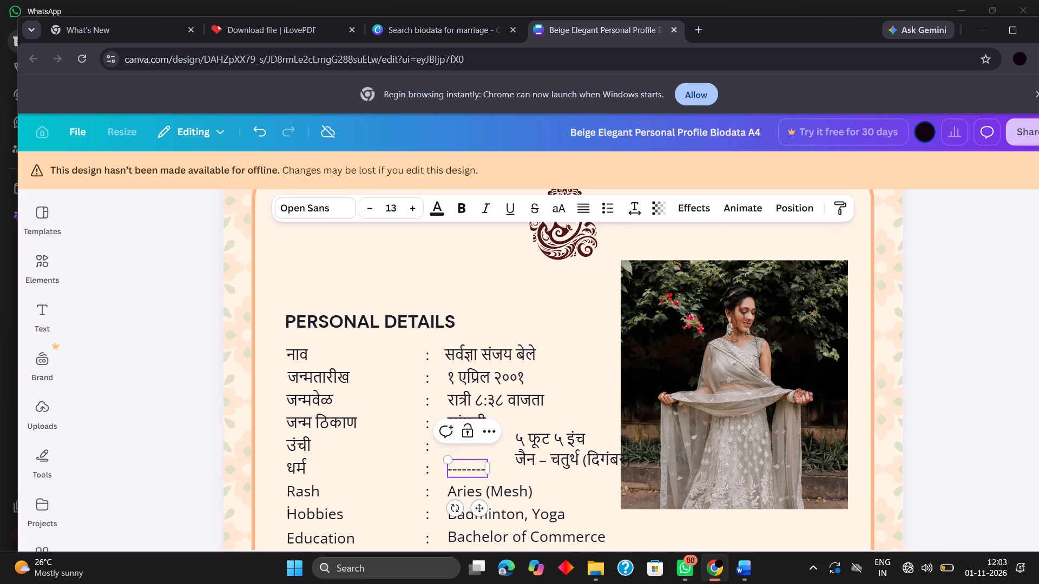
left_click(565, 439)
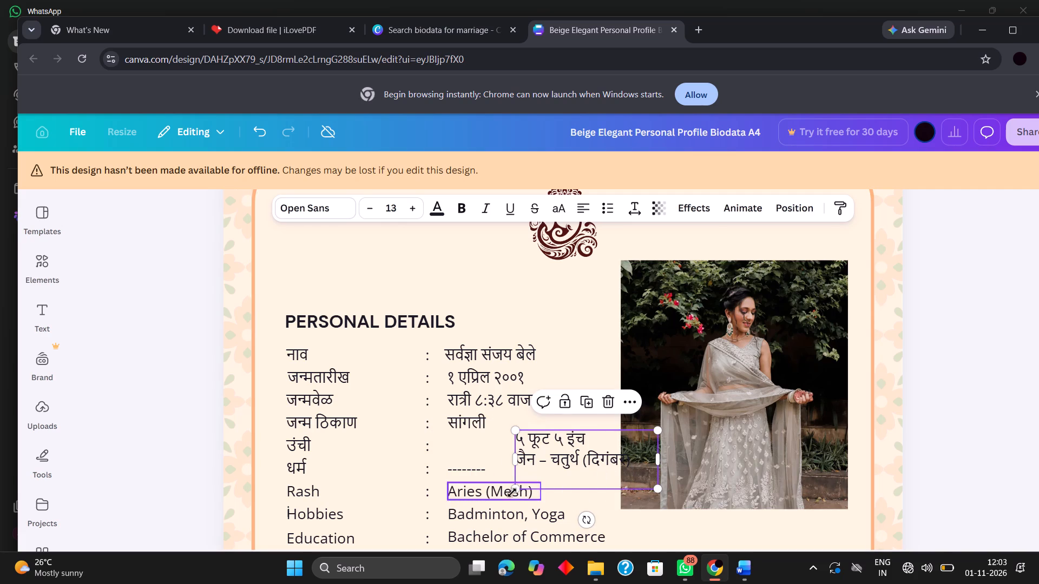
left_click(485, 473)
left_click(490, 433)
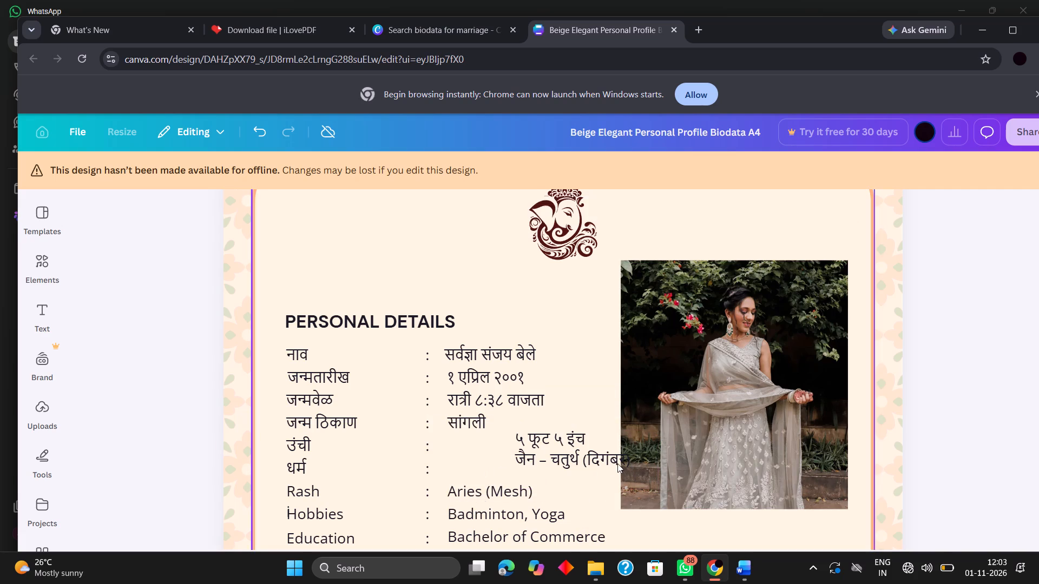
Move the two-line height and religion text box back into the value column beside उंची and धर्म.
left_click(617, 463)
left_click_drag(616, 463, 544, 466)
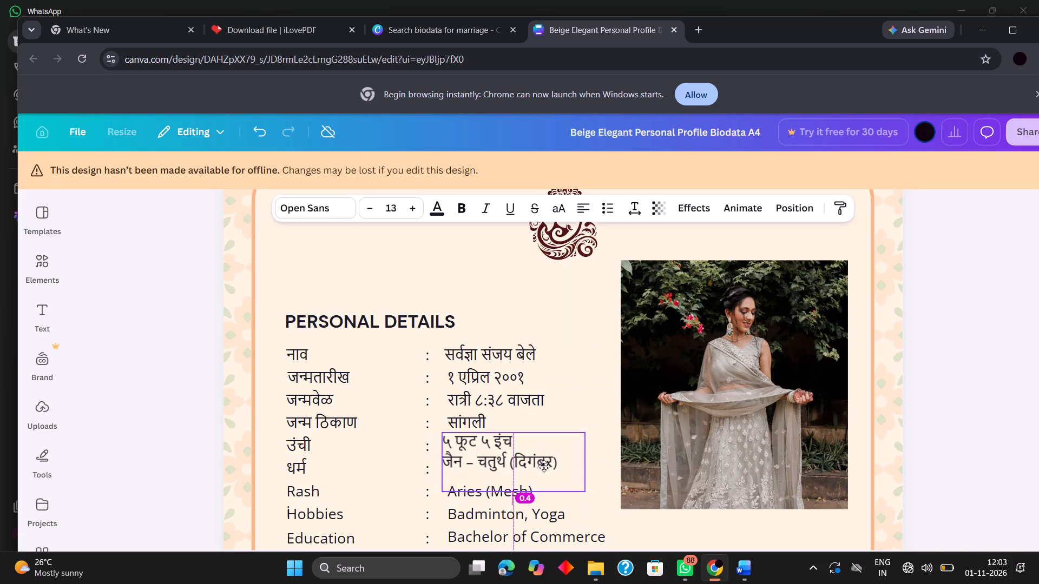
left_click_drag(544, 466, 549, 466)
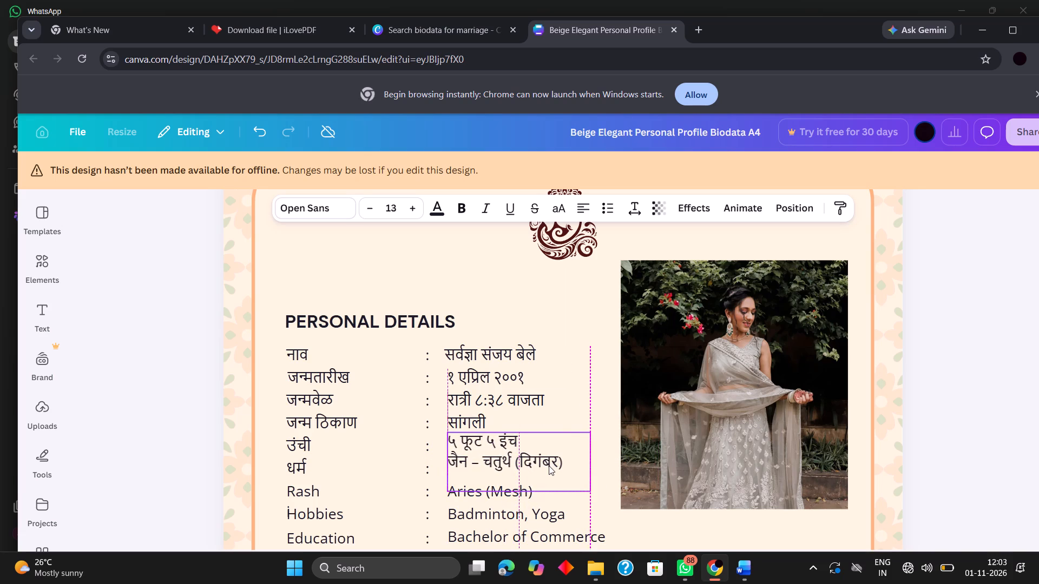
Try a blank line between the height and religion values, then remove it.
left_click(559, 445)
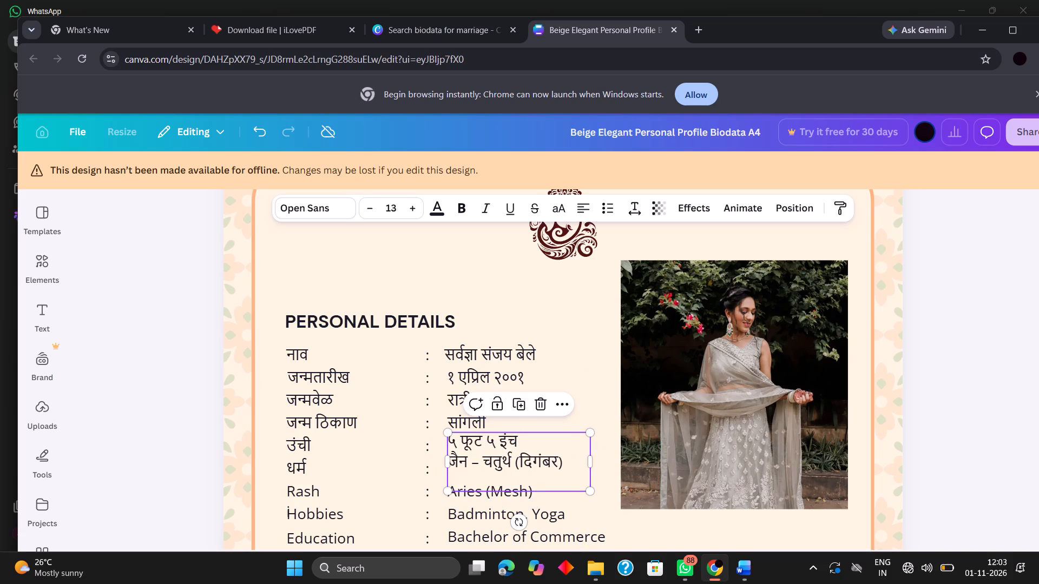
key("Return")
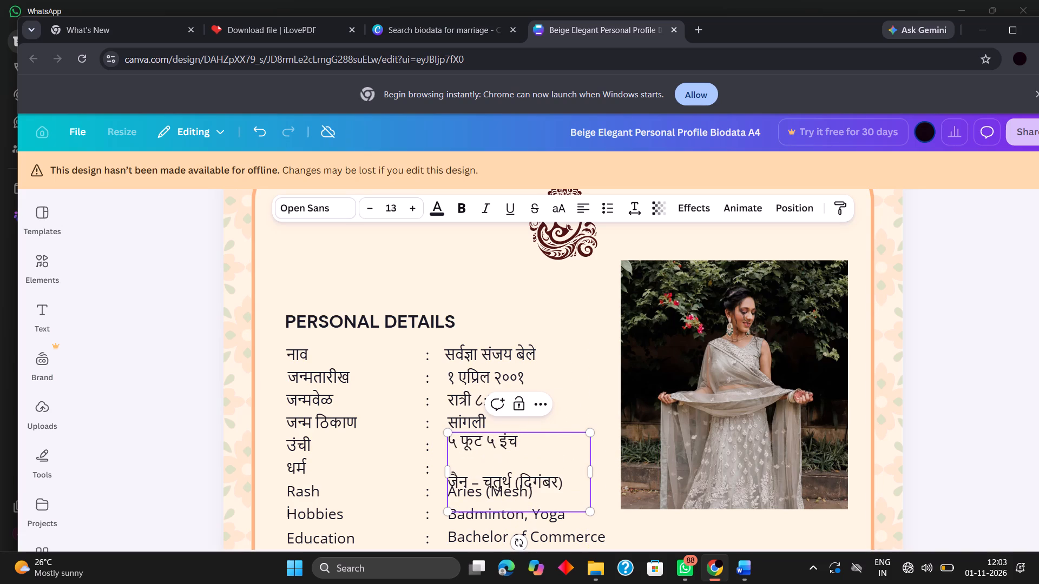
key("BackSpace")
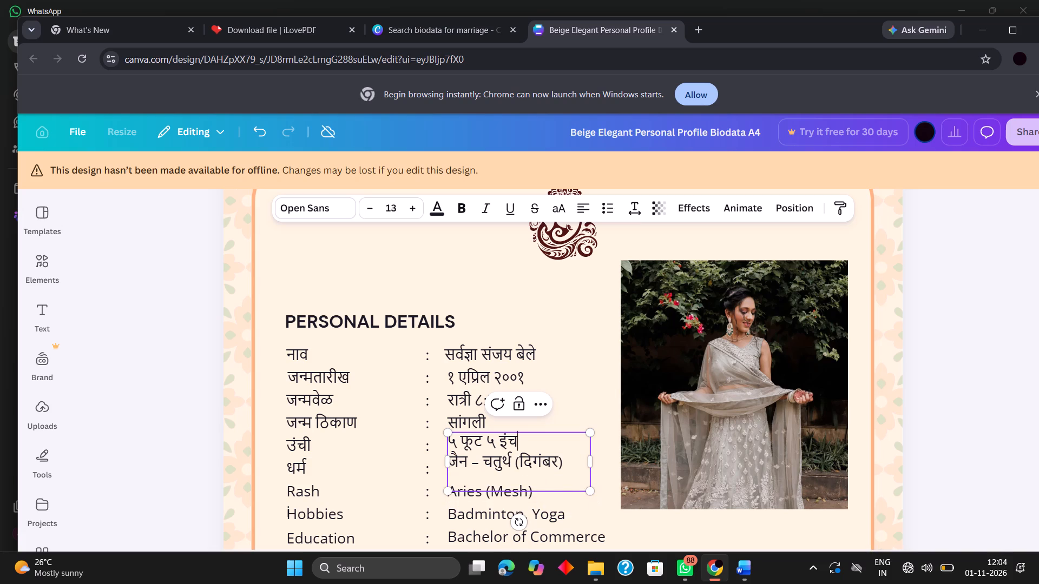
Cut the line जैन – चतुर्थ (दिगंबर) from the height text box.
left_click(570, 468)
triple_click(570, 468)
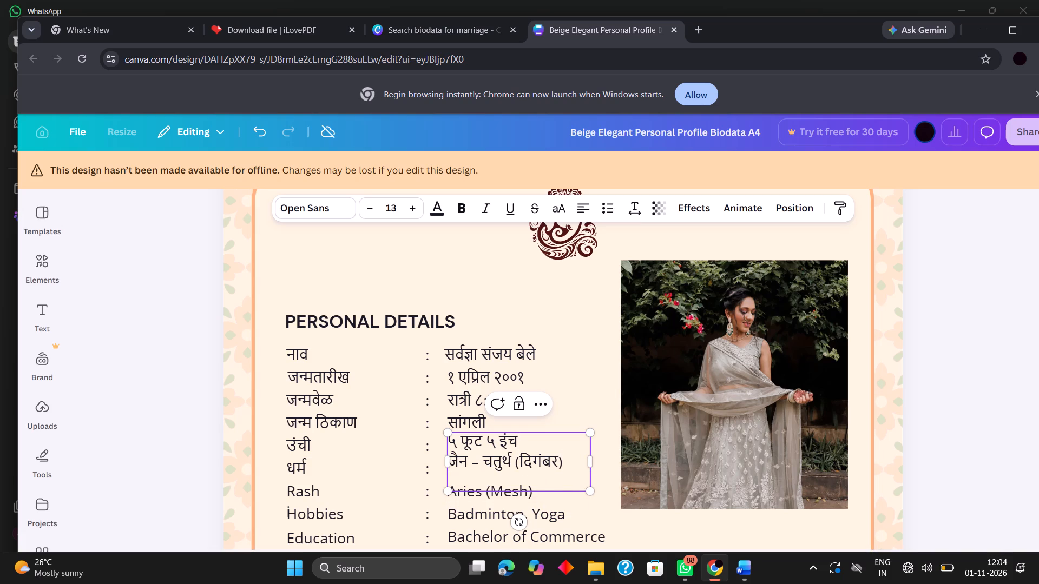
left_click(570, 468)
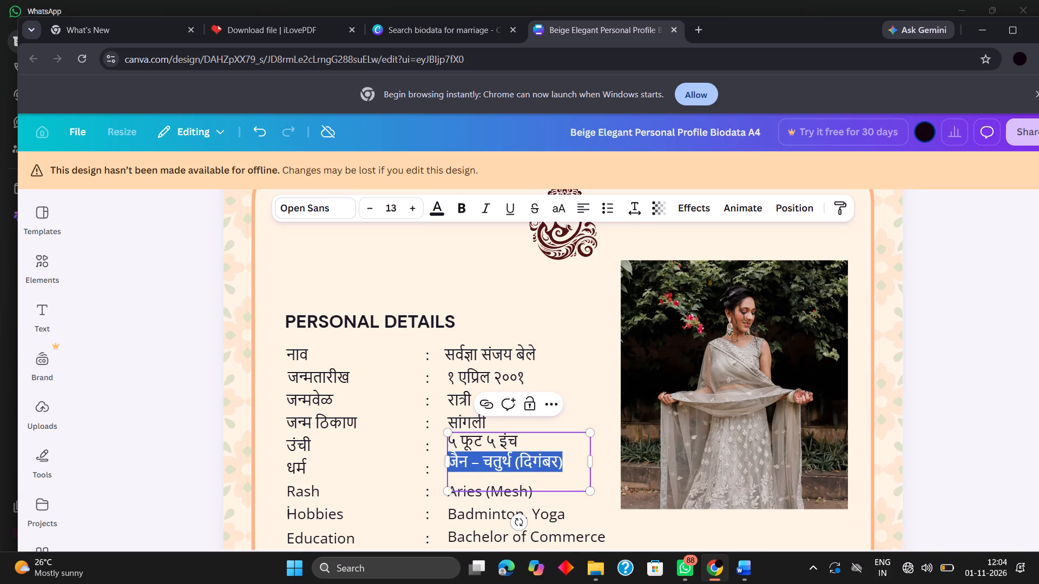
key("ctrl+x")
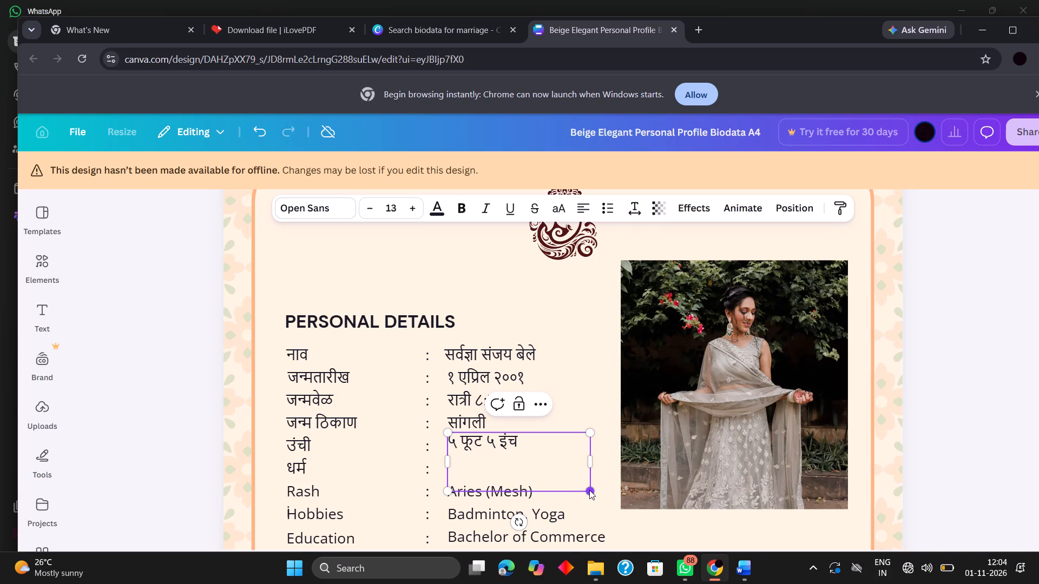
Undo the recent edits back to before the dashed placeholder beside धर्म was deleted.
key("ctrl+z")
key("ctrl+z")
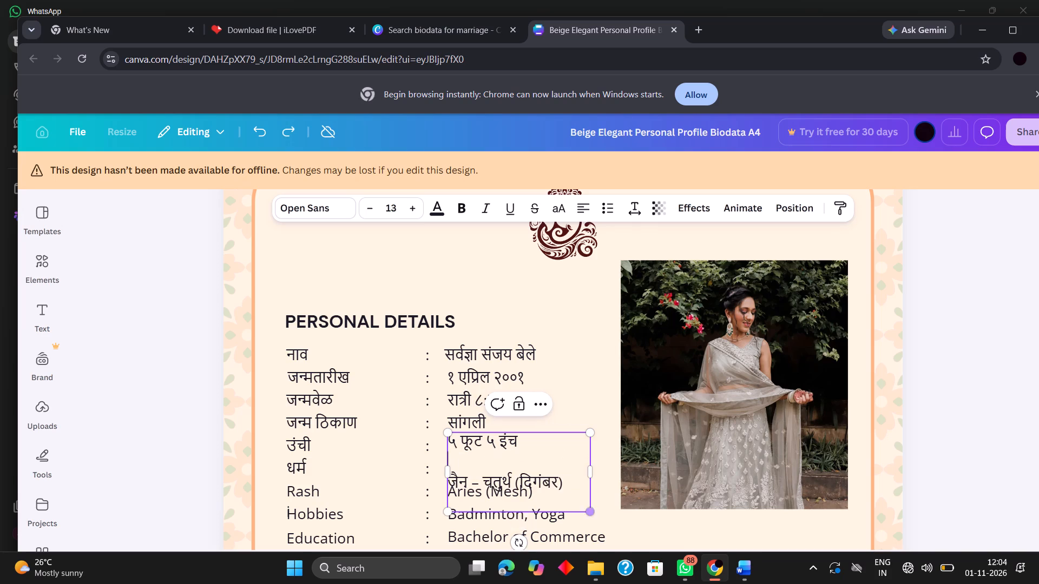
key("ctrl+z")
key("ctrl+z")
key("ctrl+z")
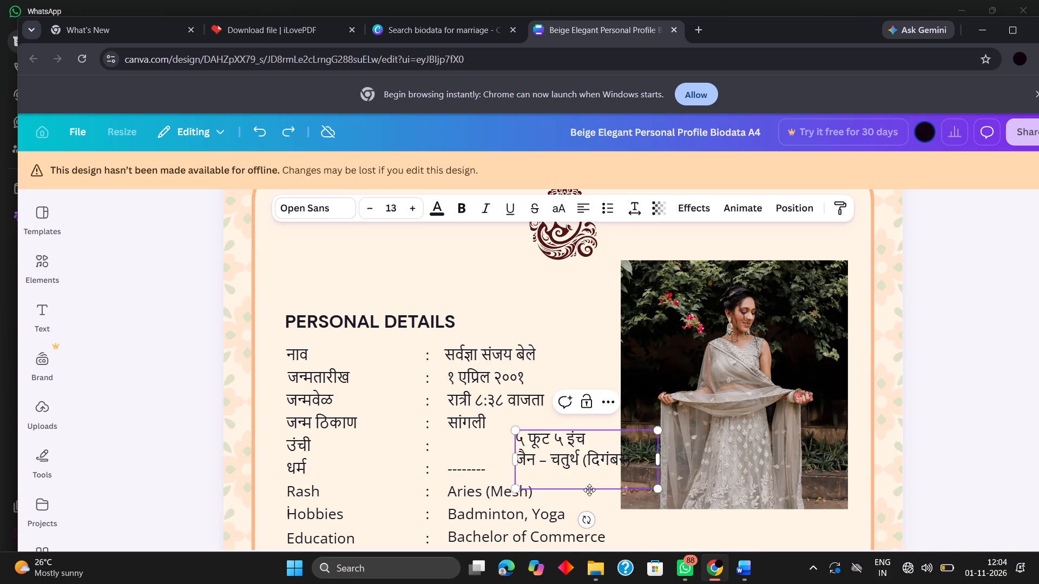
Cut जैन – चतुर्थ (दिगंबर) from the height text box and paste it over the dashed placeholder beside धर्म.
left_click_drag(637, 461, 569, 460)
left_click_drag(569, 460, 518, 462)
key("ctrl+x")
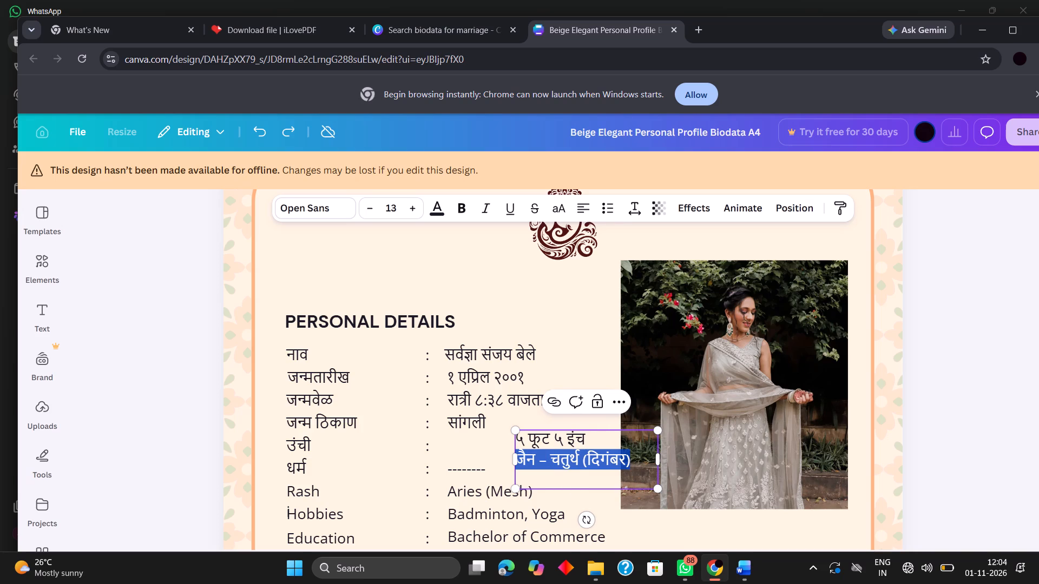
left_click_drag(589, 472, 564, 462)
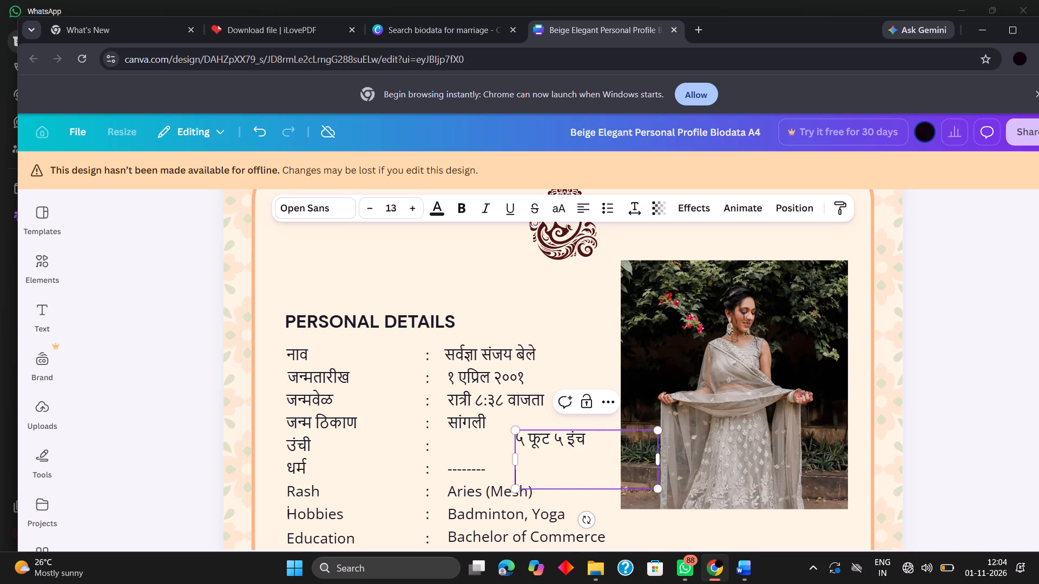
left_click_drag(564, 462, 545, 458)
left_click(465, 470)
left_click(465, 470)
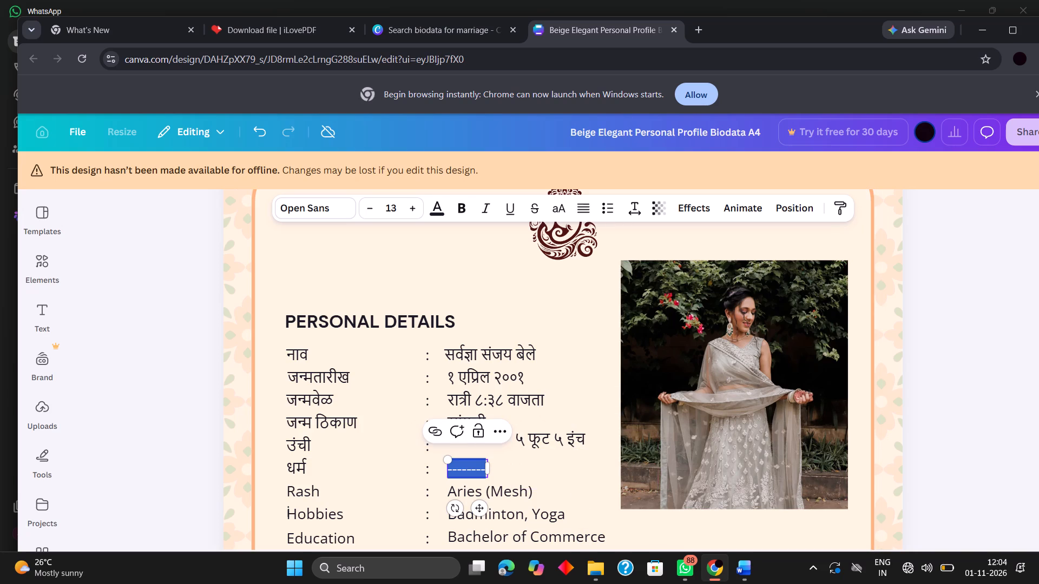
key("ctrl+v")
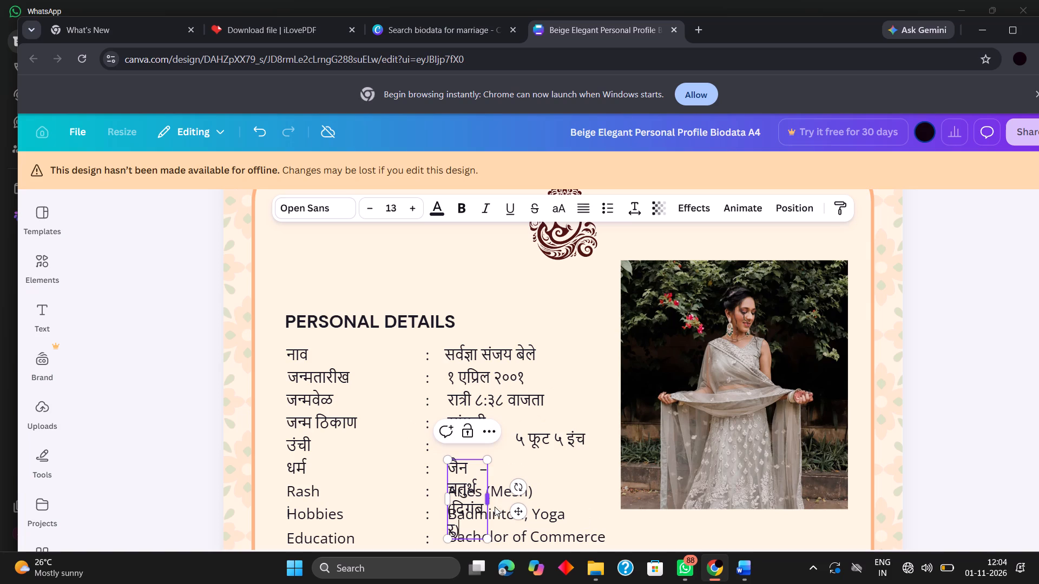
Widen the धर्म value's text box to about 4 so जैन – चतुर्थ (दिगंबर) fits on one line.
left_click_drag(488, 498, 502, 493)
left_click_drag(502, 493, 577, 489)
right_click(577, 489)
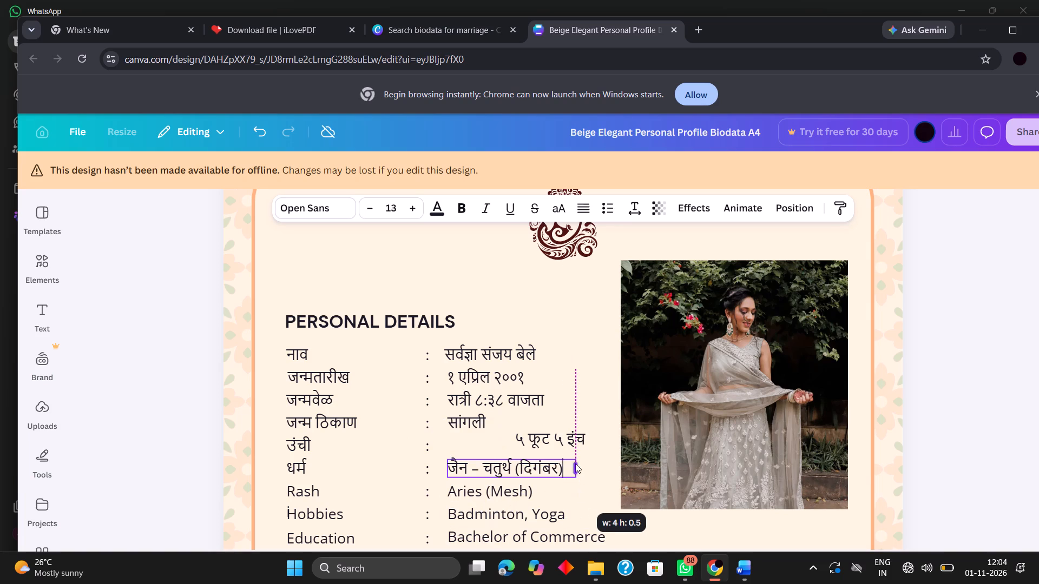
Move the height value ५ फूट ५ इंच back beside उंची, aligned with the other values in the column.
left_click(543, 435)
left_click_drag(550, 446, 502, 454)
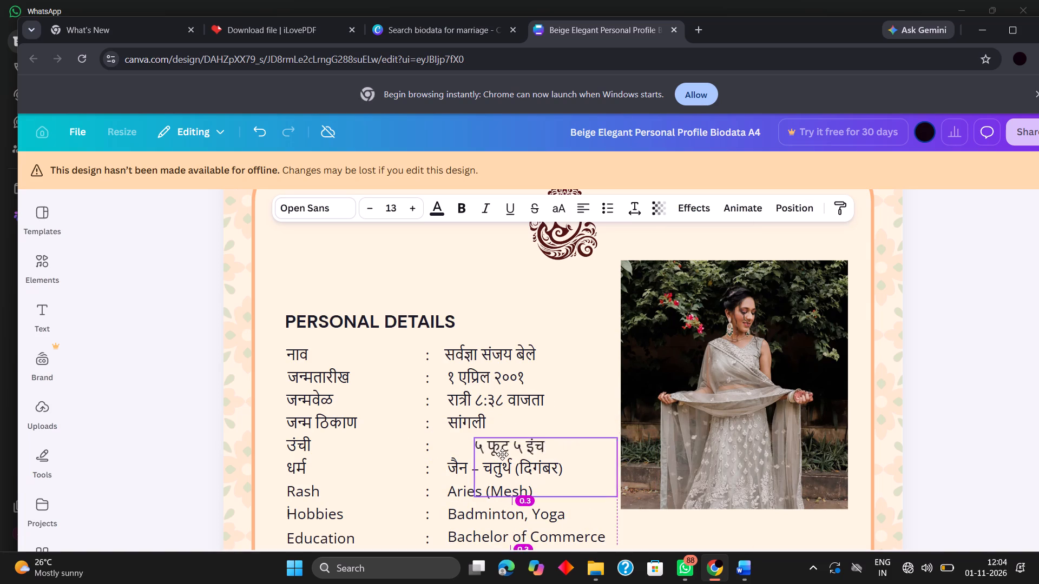
left_click_drag(502, 454, 484, 456)
left_click(593, 440)
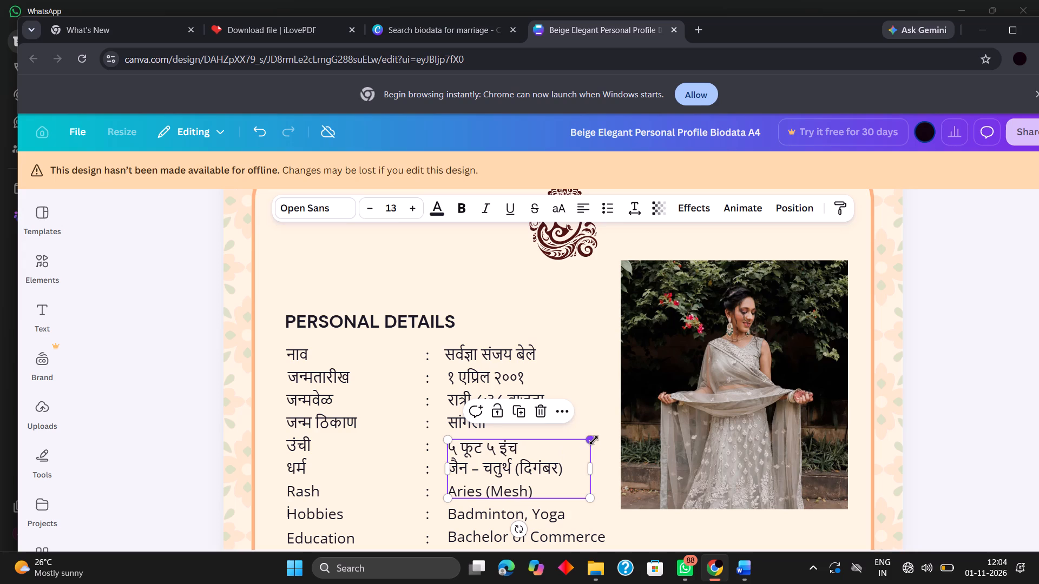
Nudge the height value ५ फूट ५ इंच slightly upward so it sits level with the उंची label.
left_click(600, 441)
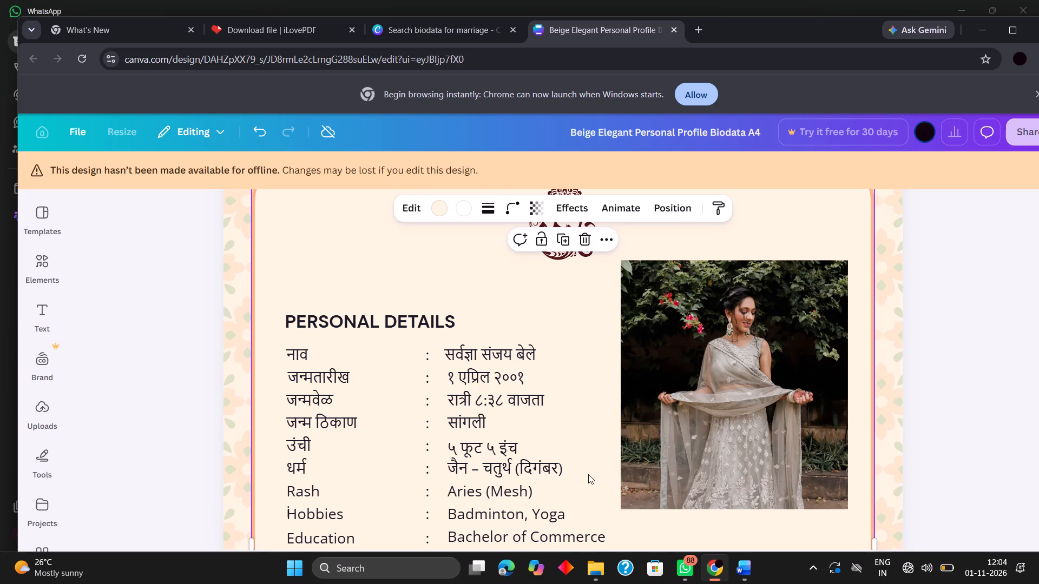
scroll(584, 474, "down", 1)
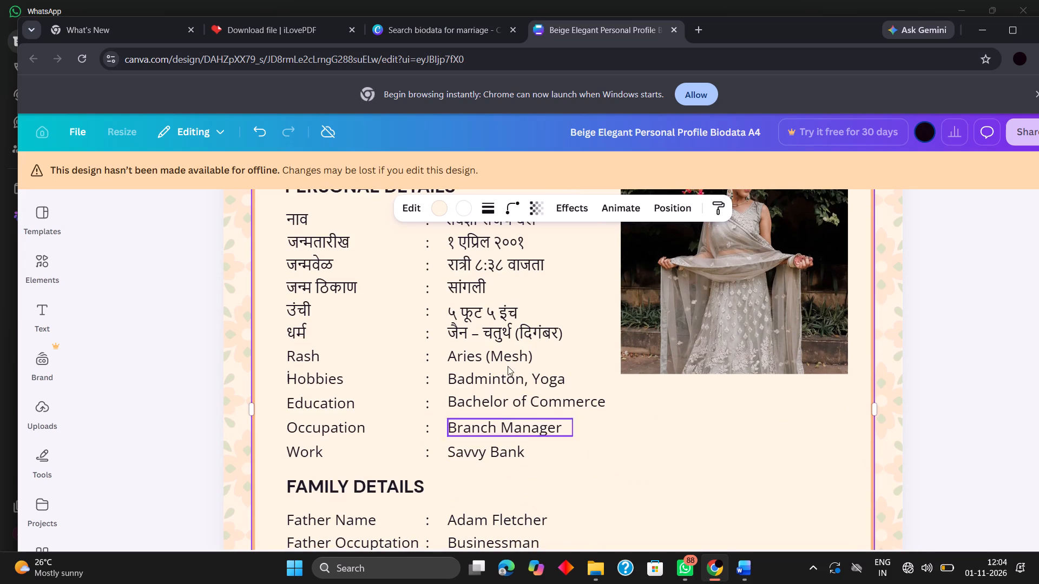
left_click(491, 318)
left_click(491, 315)
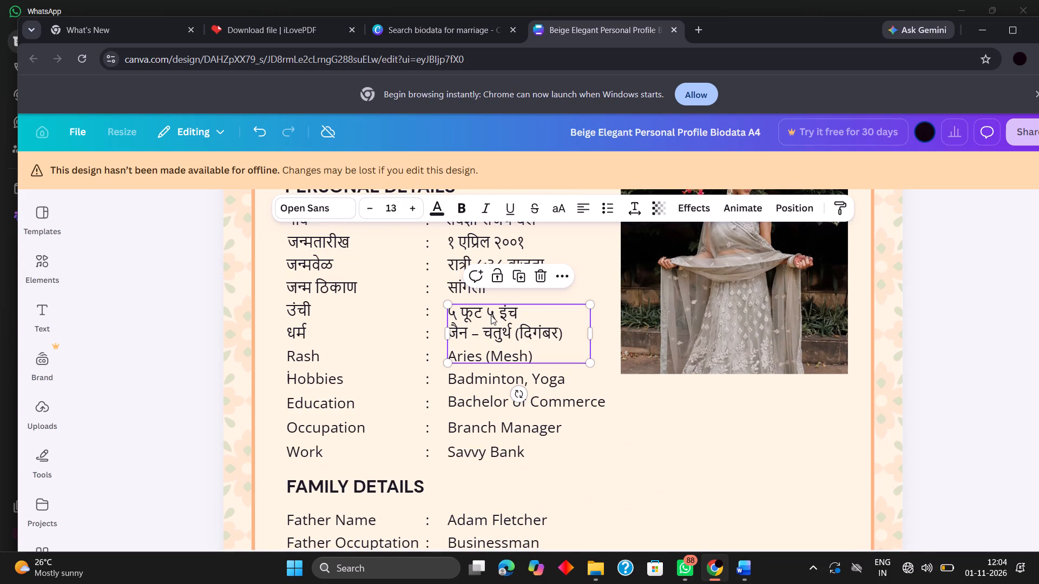
left_click(648, 396)
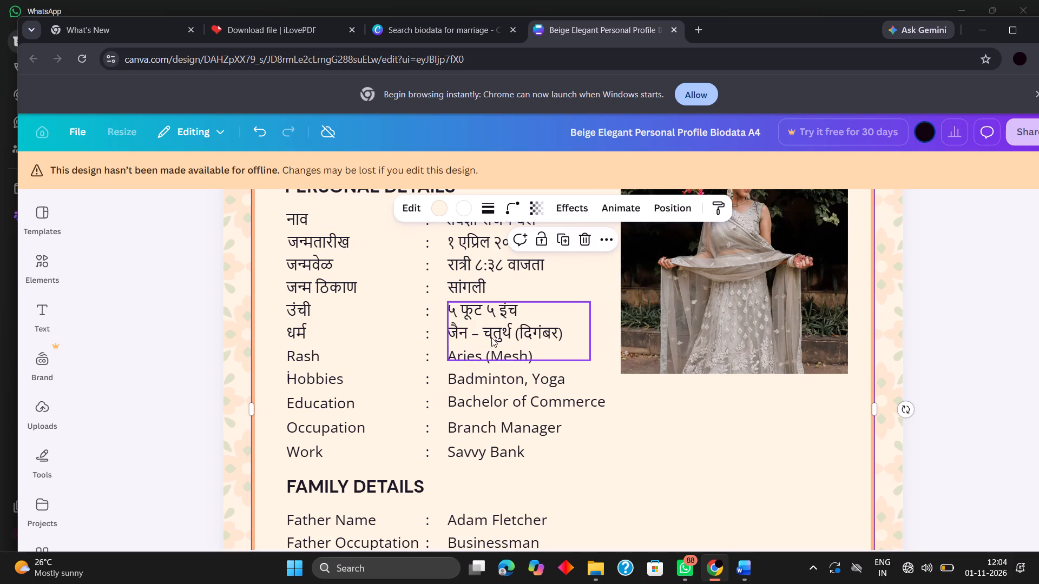
Reposition the height value ५ फूट ५ इंच beside उंची, level with the label and left-aligned with the other values in the column.
left_click_drag(502, 343, 537, 338)
left_click(460, 328)
left_click(460, 328)
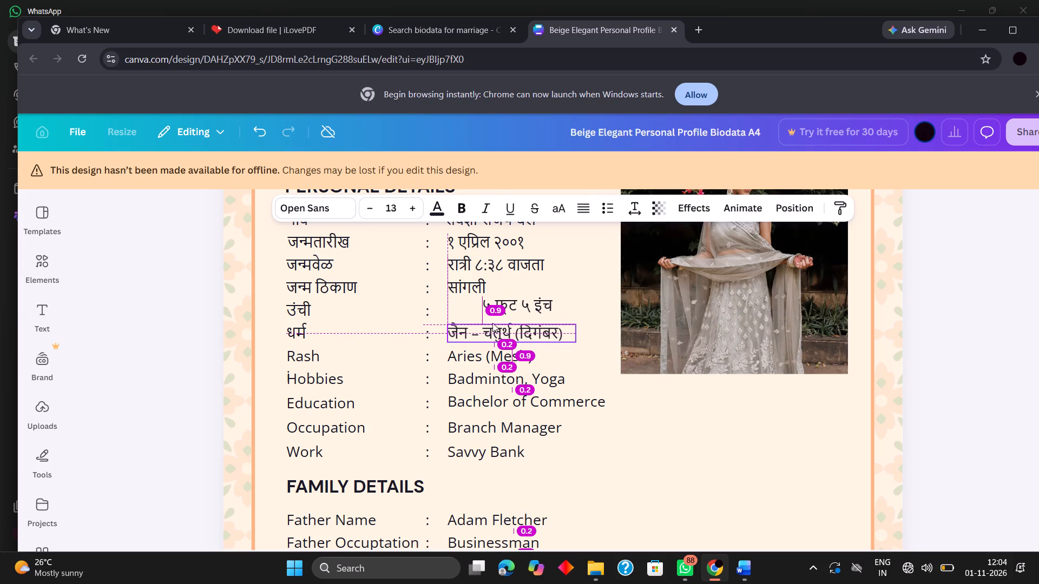
left_click(536, 307)
left_click_drag(536, 307, 505, 309)
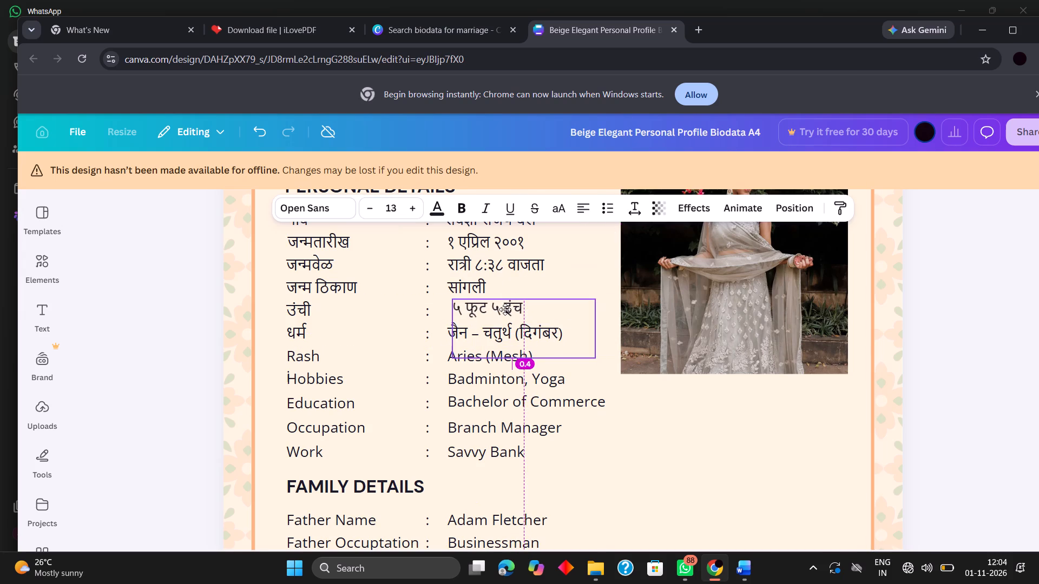
left_click_drag(505, 309, 493, 312)
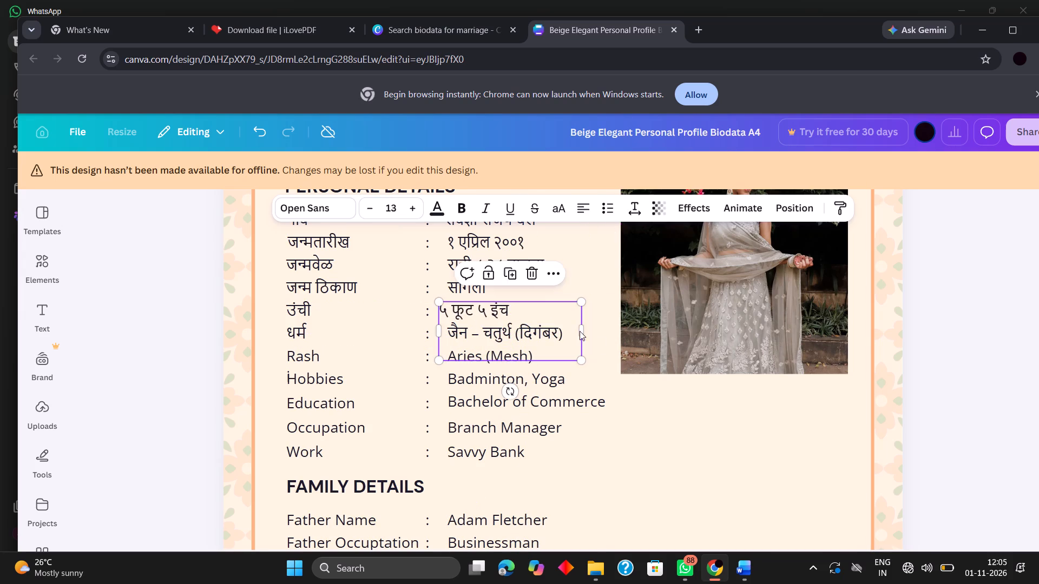
left_click(725, 426)
left_click(488, 326)
left_click_drag(488, 326, 498, 328)
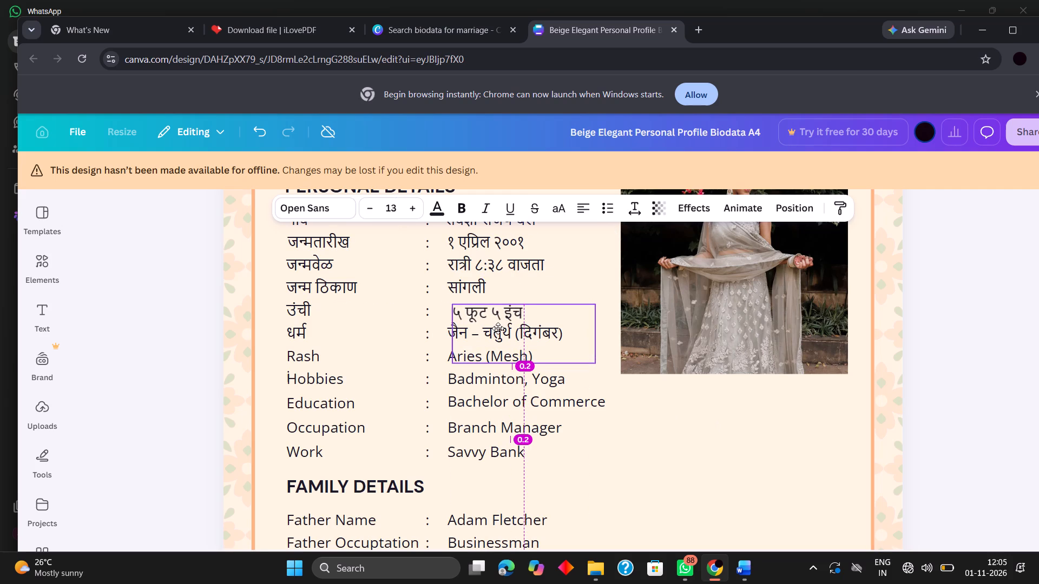
left_click_drag(498, 328, 496, 328)
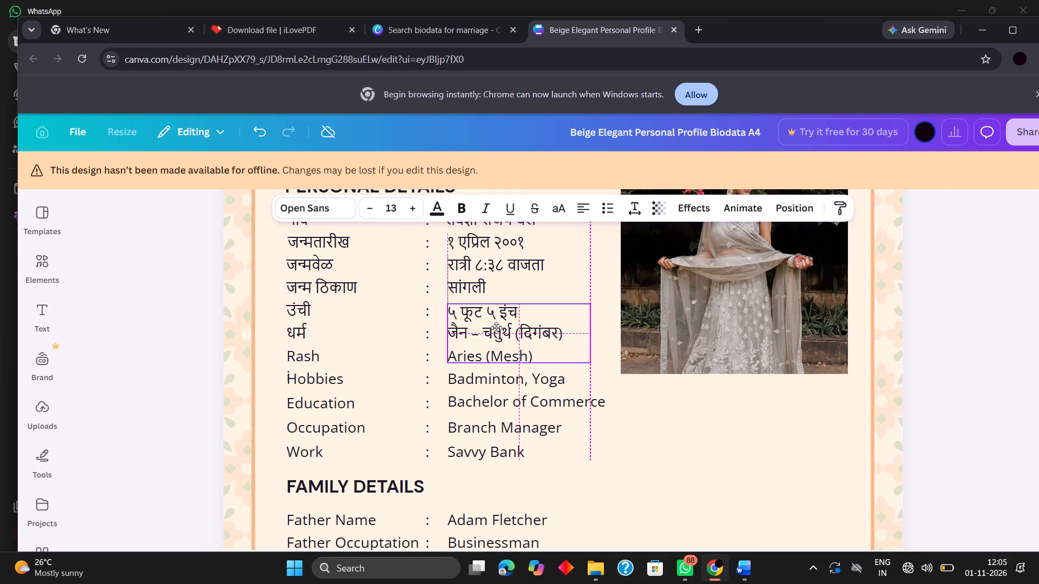
left_click_drag(496, 328, 495, 335)
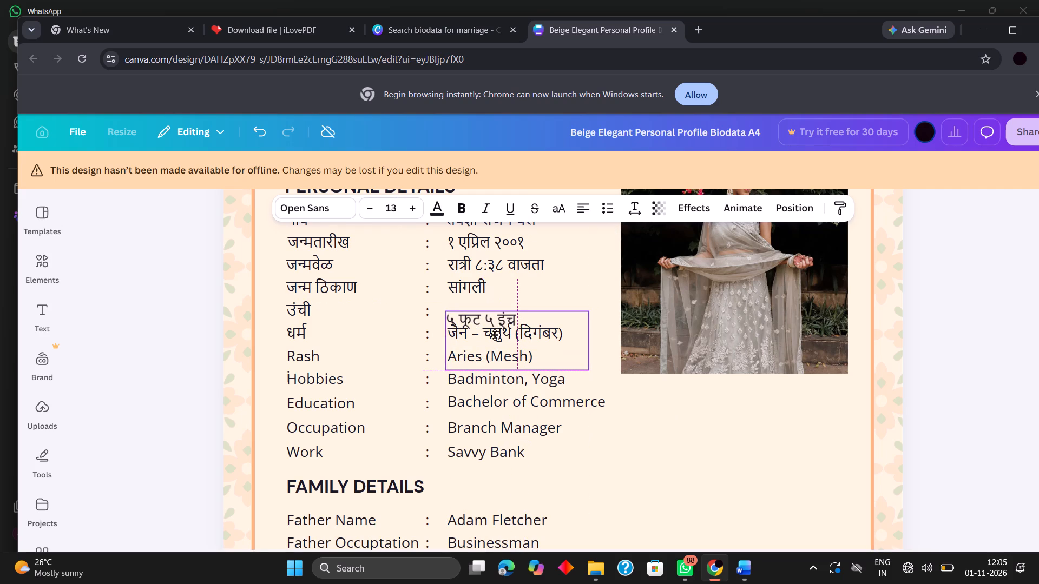
left_click_drag(495, 335, 498, 327)
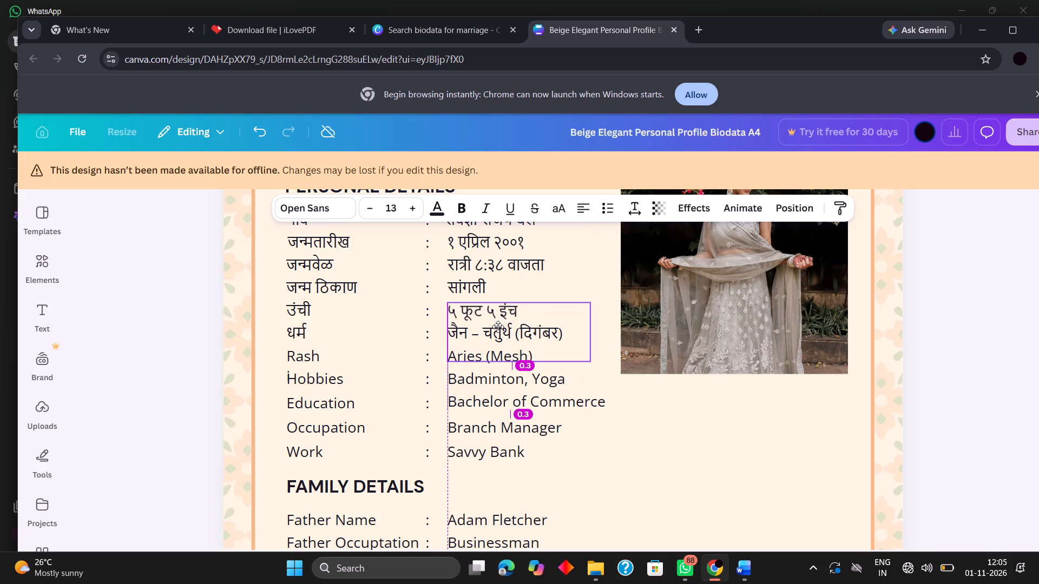
left_click_drag(498, 327, 497, 327)
left_click_drag(497, 327, 492, 324)
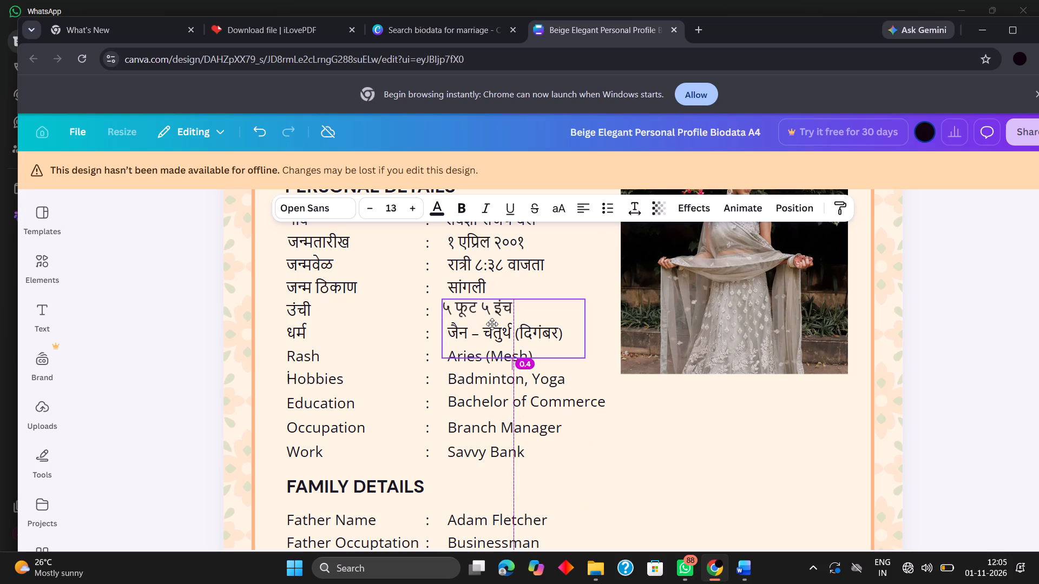
left_click_drag(492, 324, 496, 318)
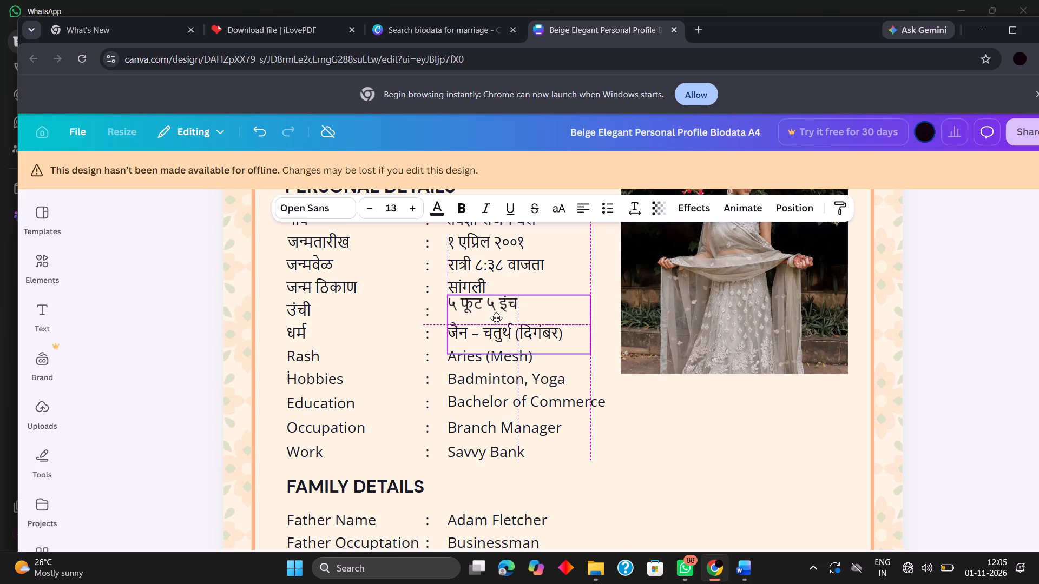
left_click_drag(496, 318, 499, 327)
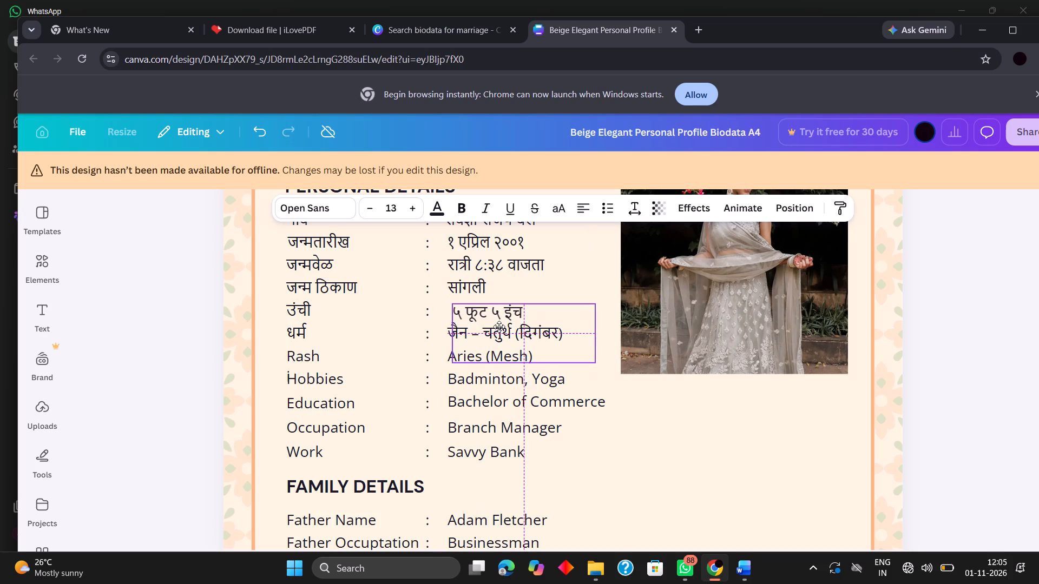
left_click_drag(499, 327, 498, 327)
left_click(698, 423)
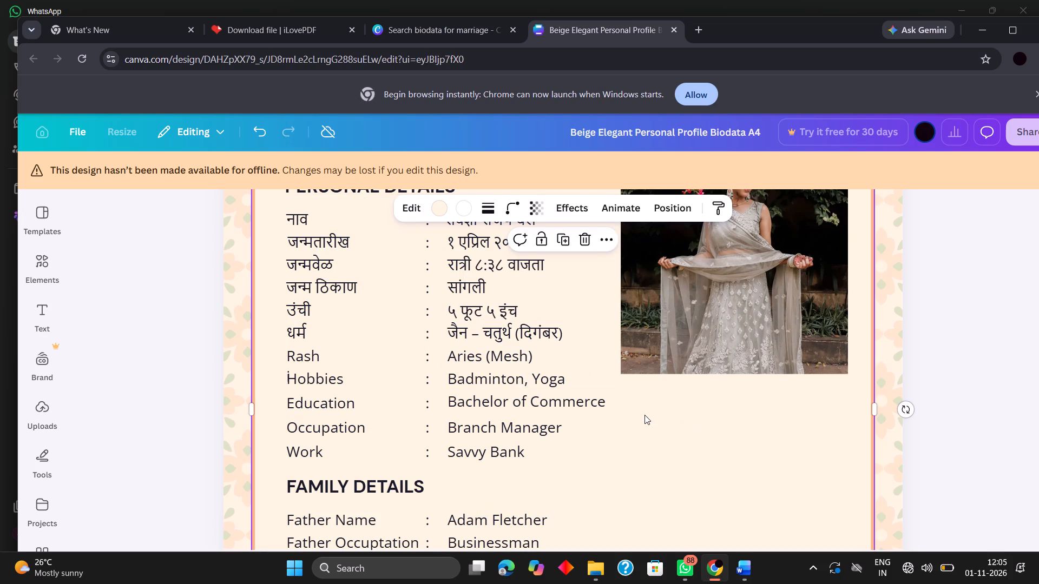
Delete the empty lines below ५ फूट ५ इंच in the height text box so it stops overlapping the rows beneath.
left_click(501, 305)
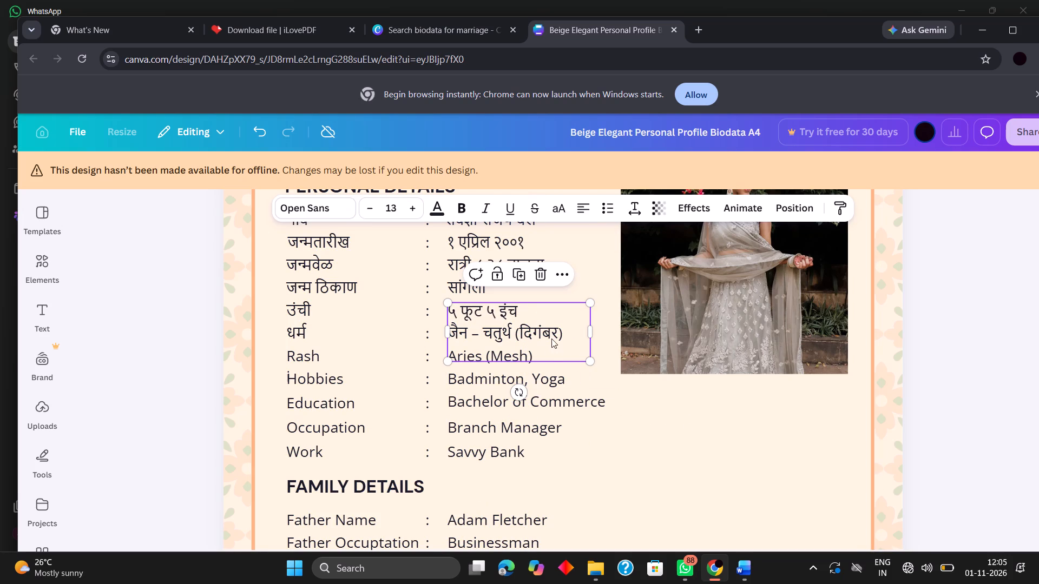
left_click(566, 350)
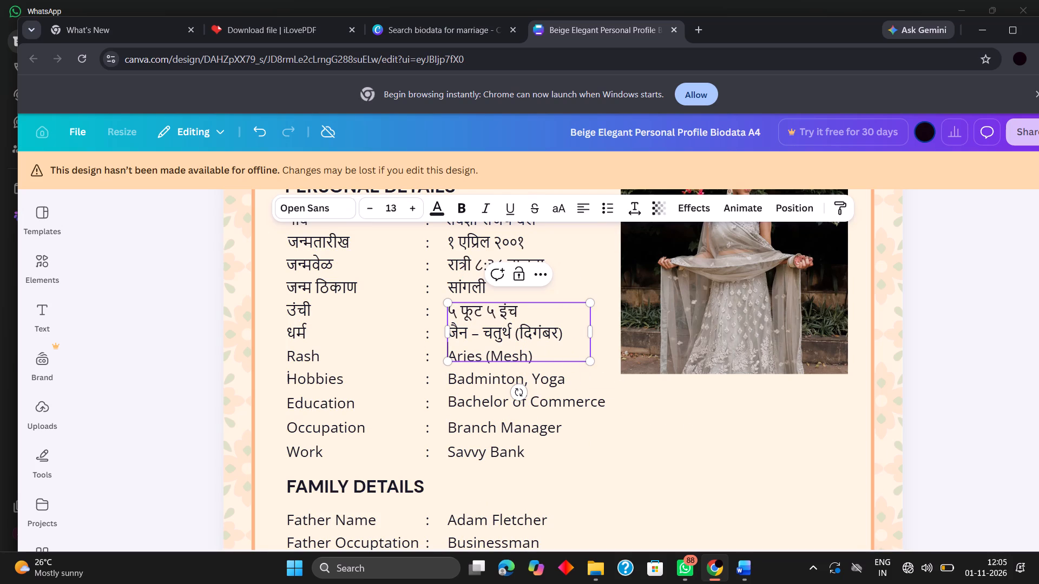
key("BackSpace")
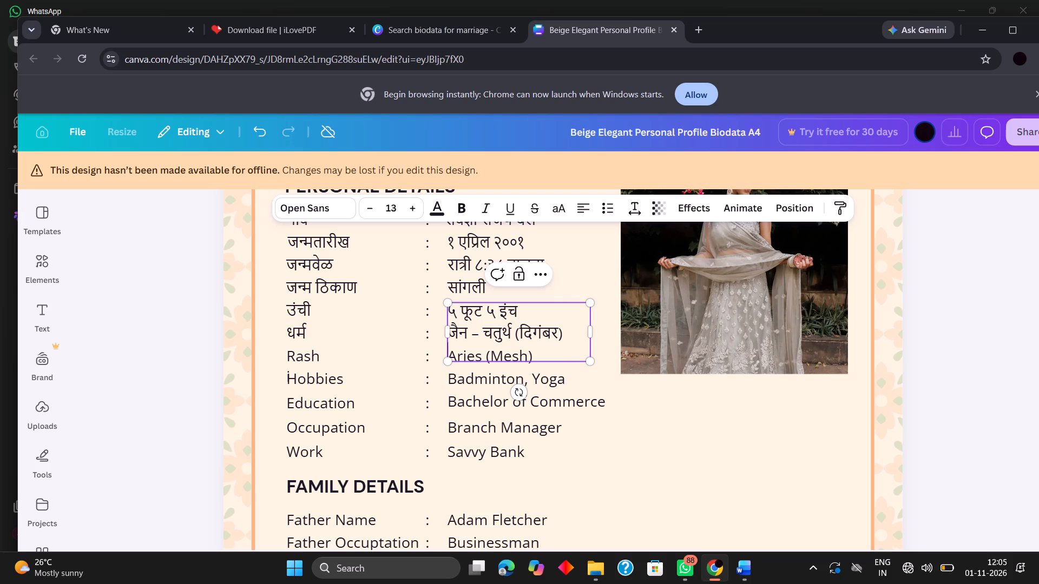
Delete the remaining empty line below ५ फूट ५ इंच so the height text box is only one line tall.
key("BackSpace")
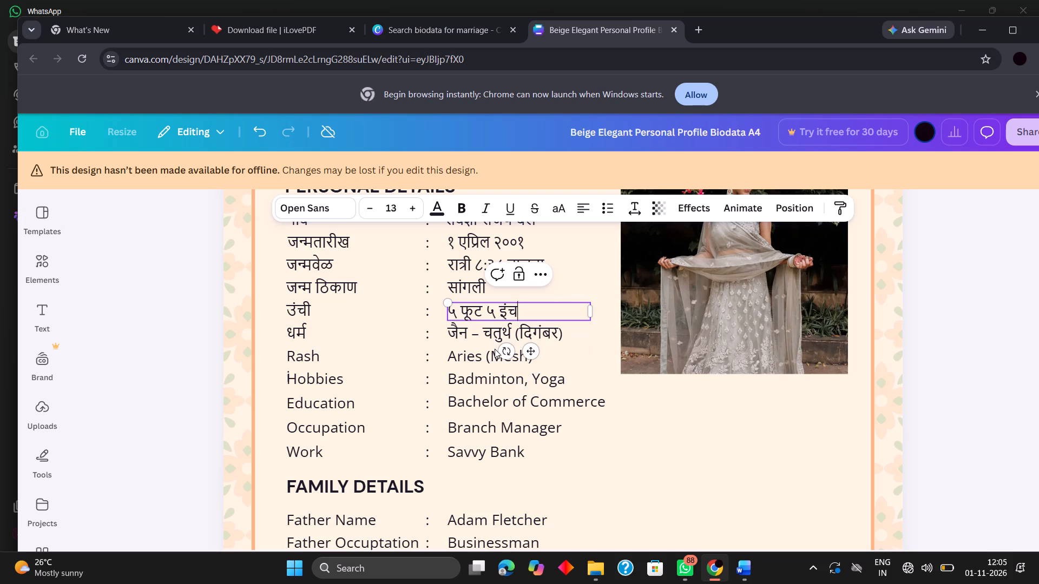
Nudge the height value ५ फूट ५ इंच slightly upward, level with the उंची label and left-aligned with the other values.
left_click_drag(547, 311, 535, 309)
left_click(535, 350)
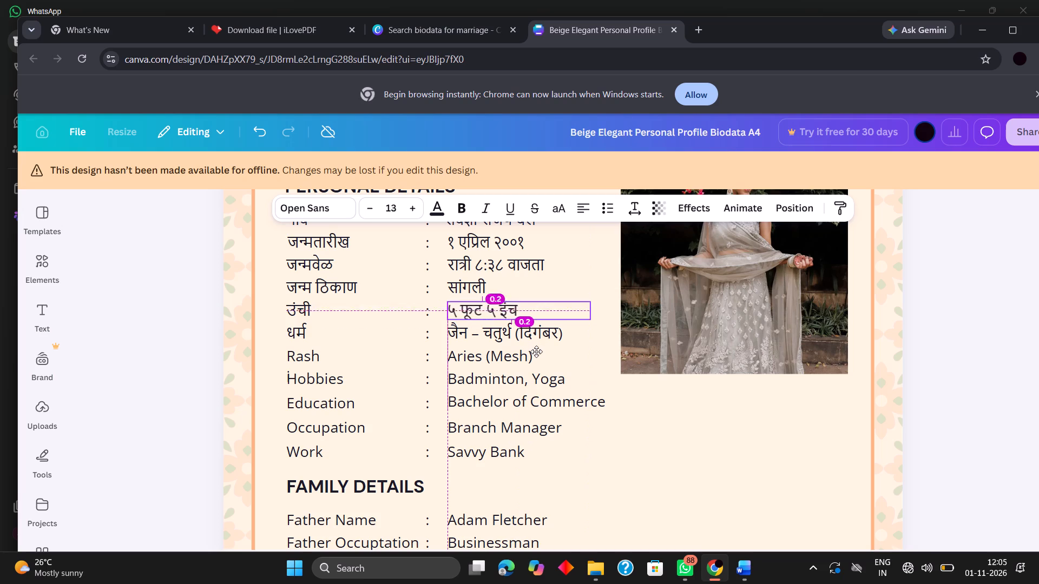
left_click(621, 397)
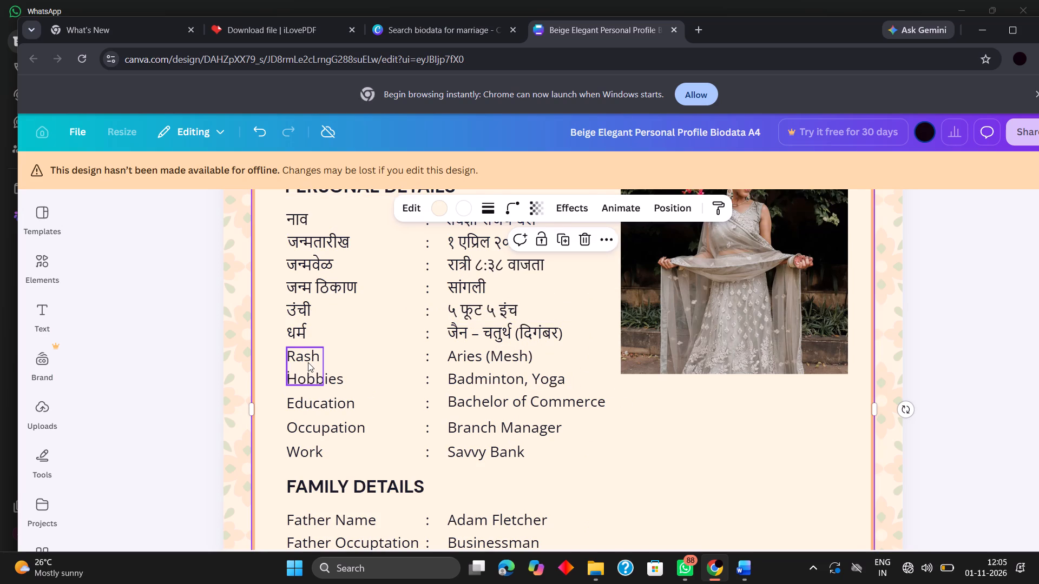
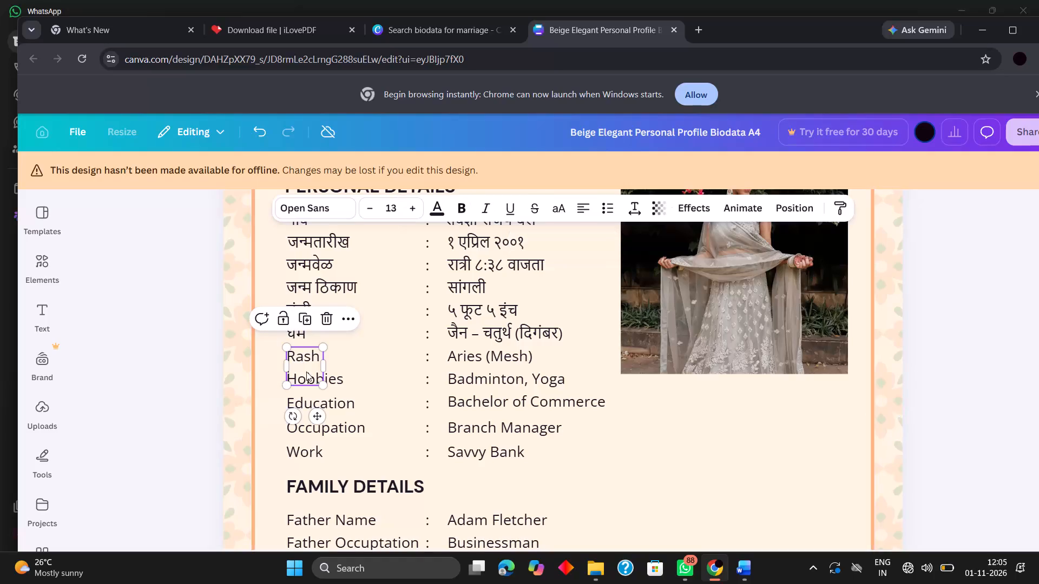
Widen the Rashi label's text box slightly so the word fits on one line, and replace it with the copied text रास.
left_click(307, 373)
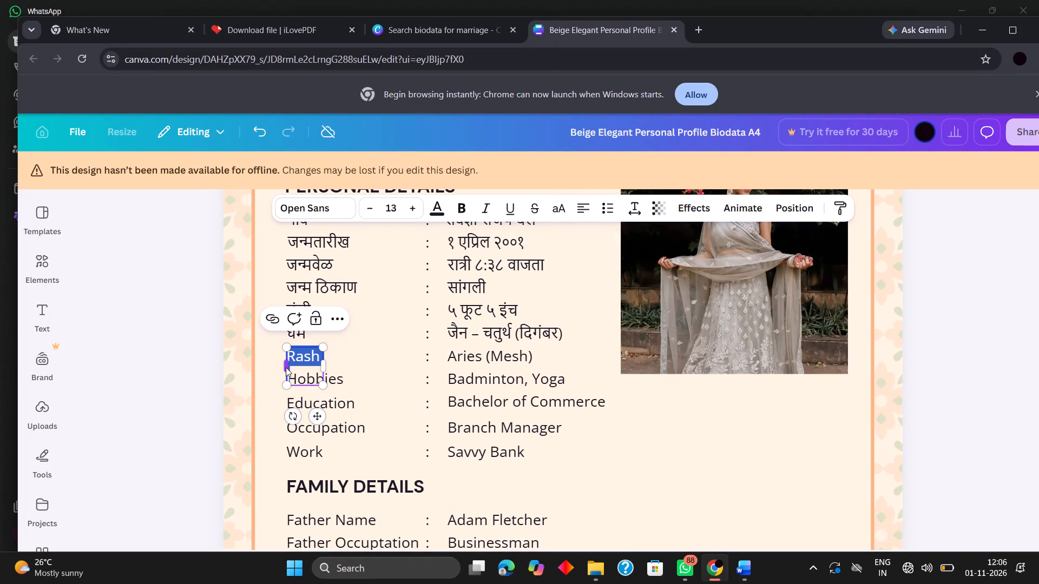
left_click_drag(327, 364, 335, 354)
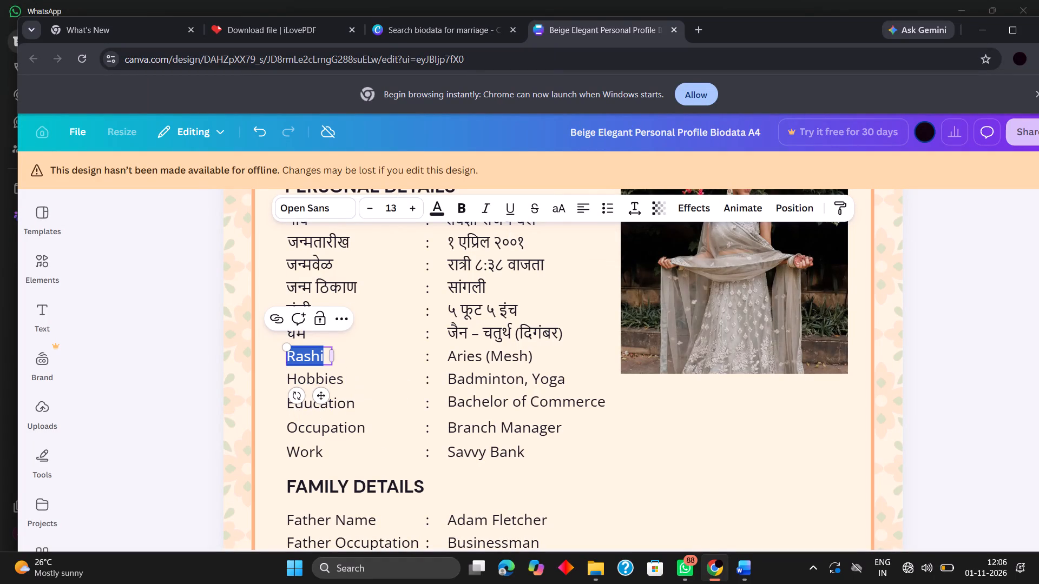
key("ctrl+v")
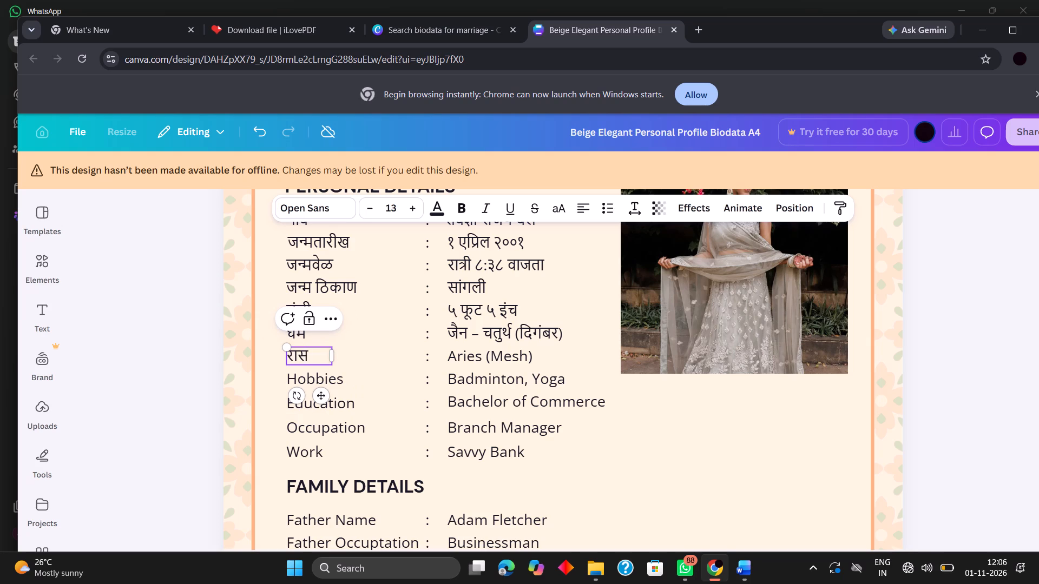
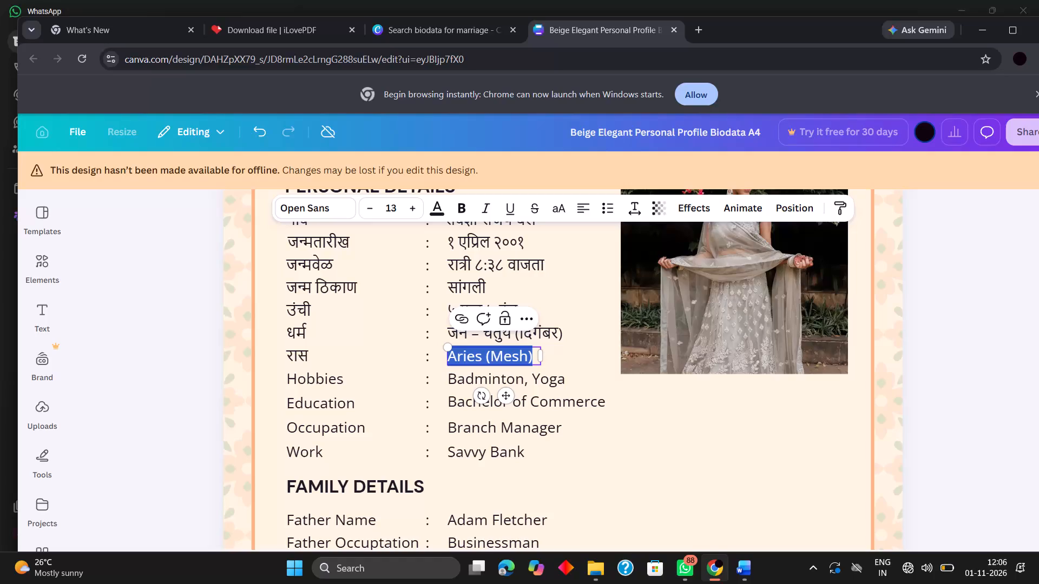
Replace the selected value Aries (Mesh) beside रास with the copied Marathi text मिथुन.
key("ctrl+v")
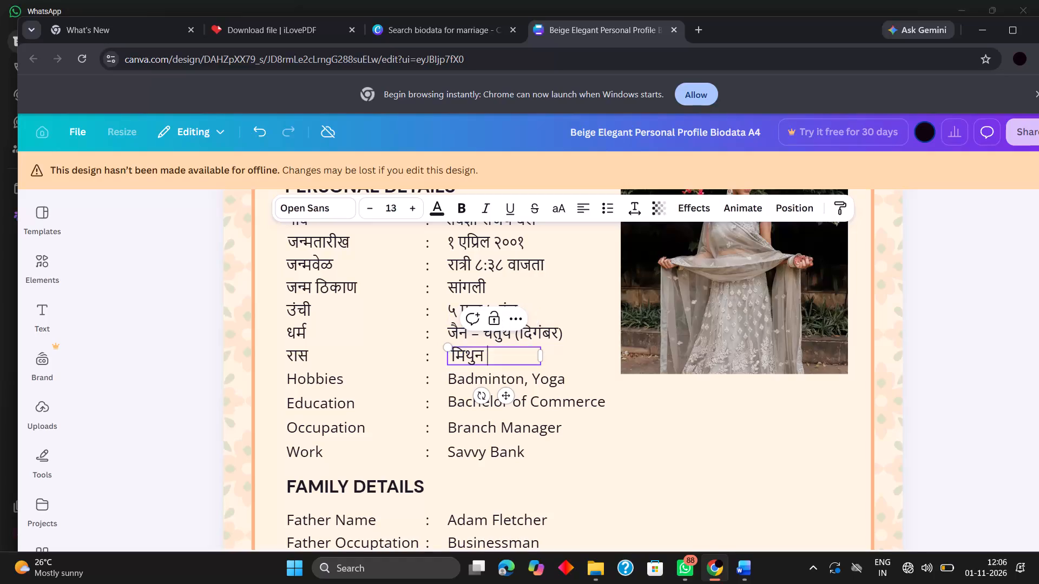
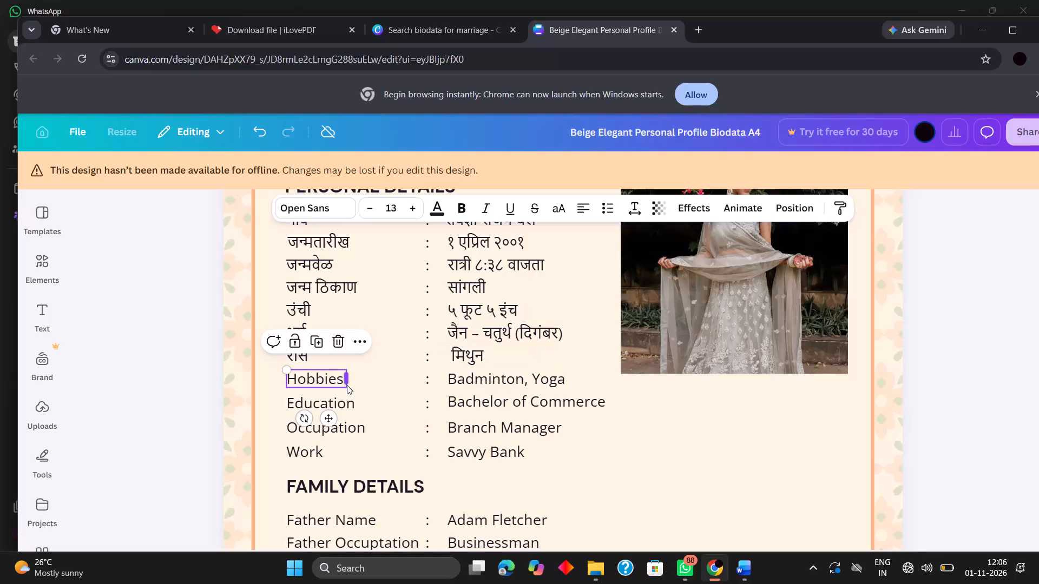
Delete the whole Hobbies row from the personal details: its label, the value Badminton, Yoga and the colon between them.
left_click(341, 346)
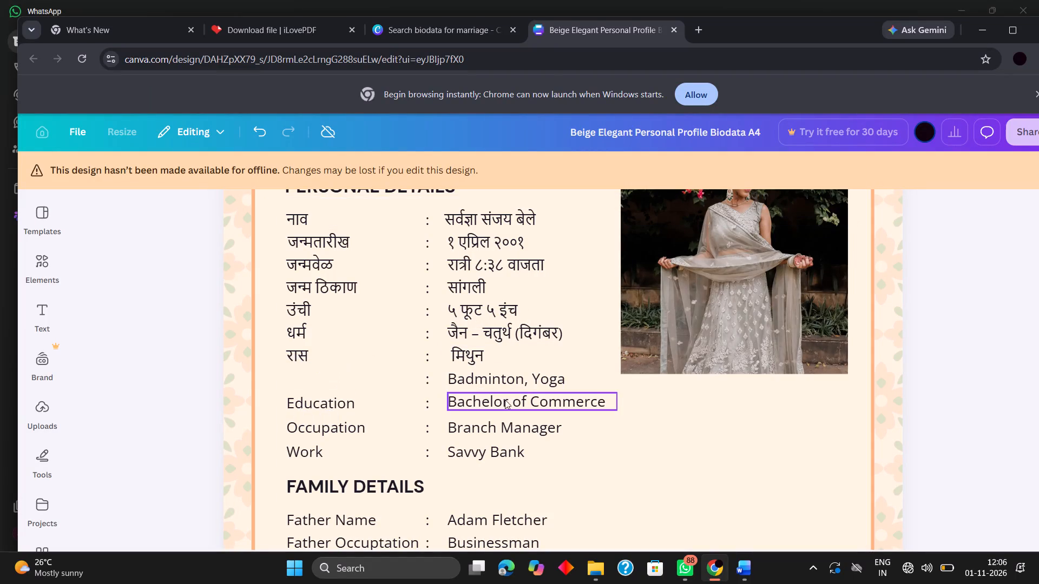
left_click(507, 383)
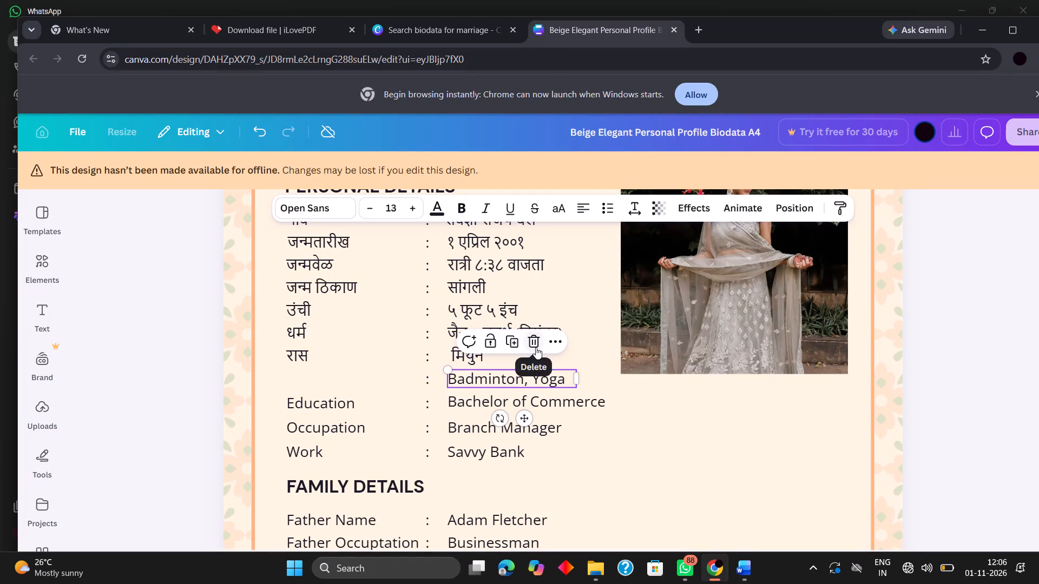
left_click(536, 347)
left_click(426, 375)
left_click(450, 347)
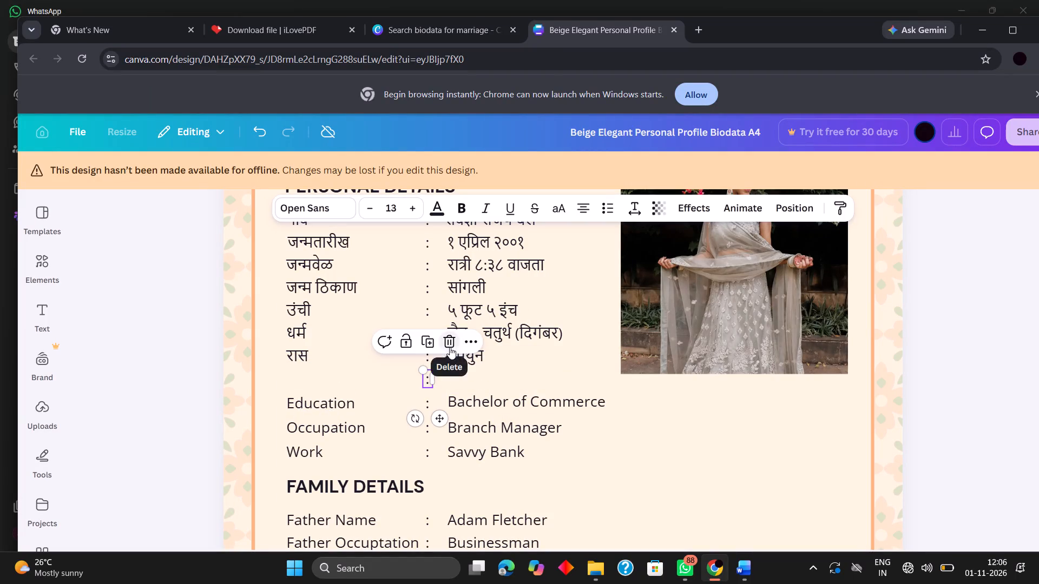
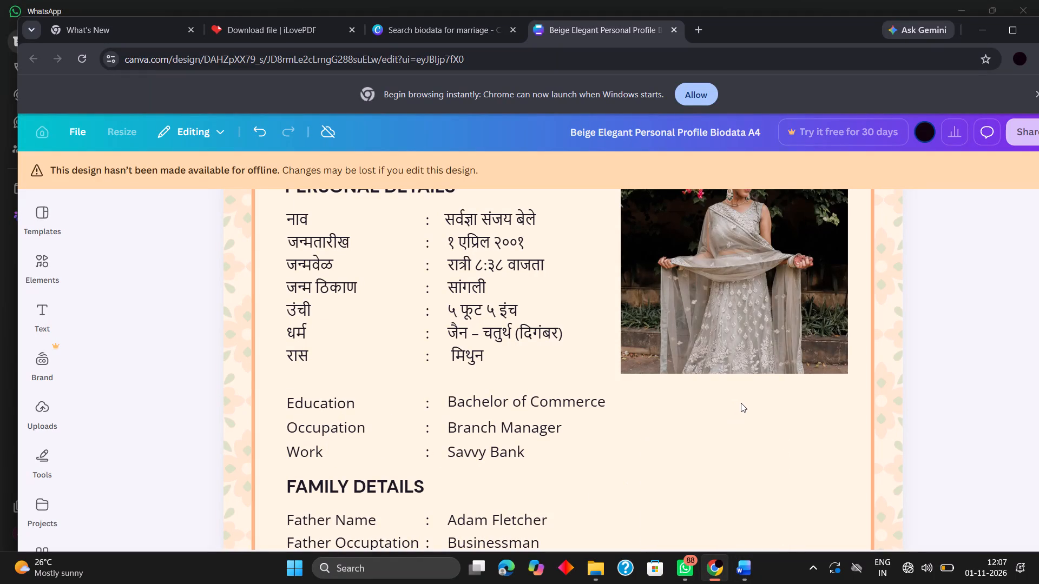
Undo the deletion of the Hobbies label, its colon and its value in the personal details.
key("ctrl+z")
key("ctrl+z")
key("ctrl+z")
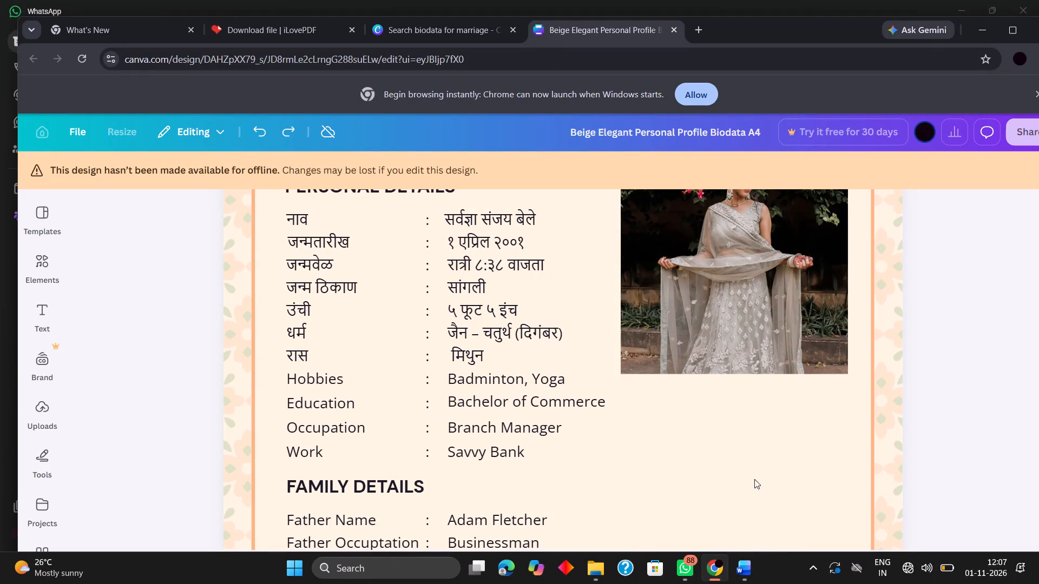
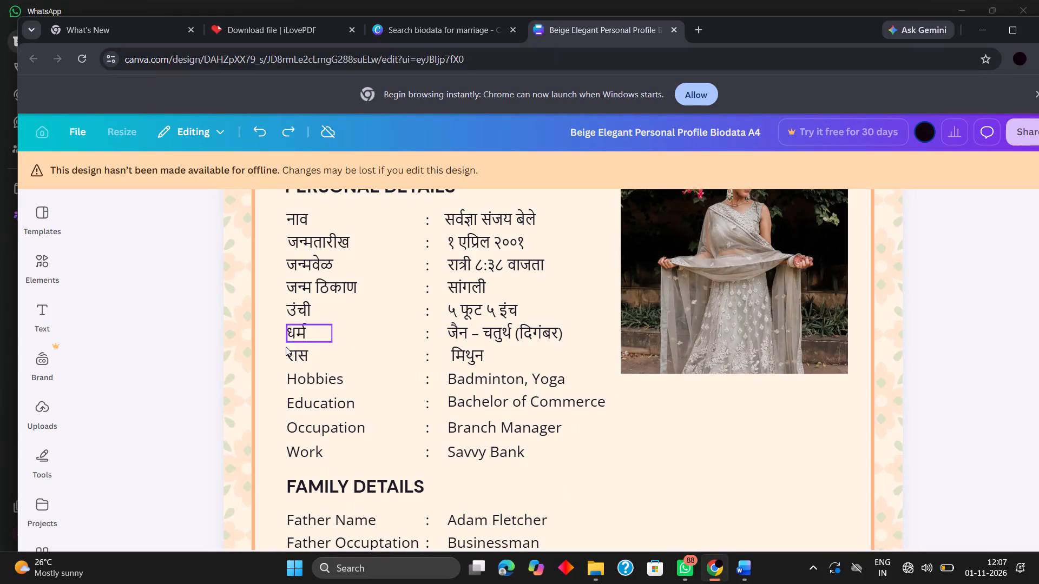
Replace the Hobbies label in the personal details with नावरस नाव and widen its text box so it fits on one line.
double_click(312, 380)
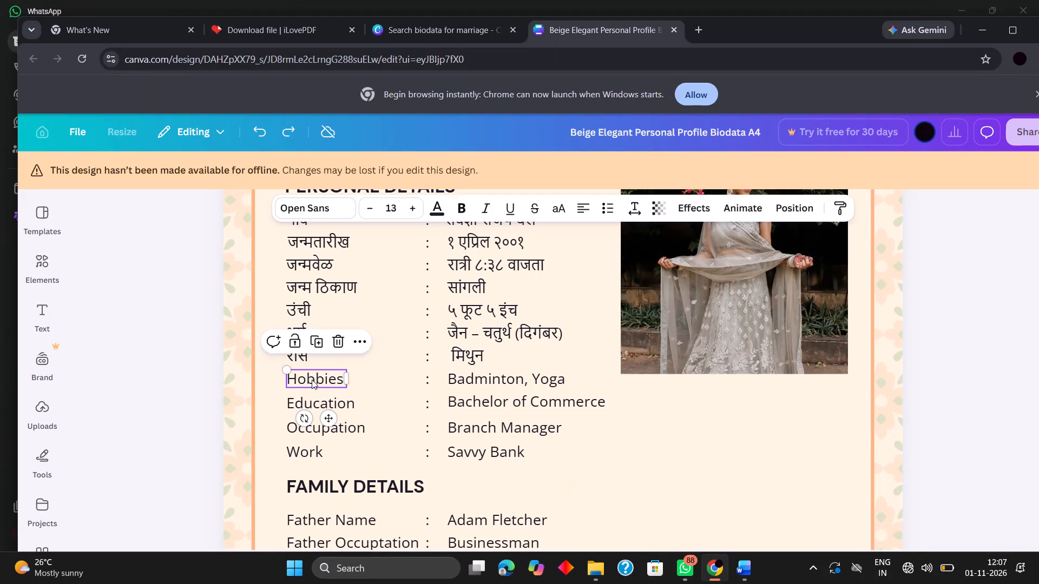
key("ctrl+v")
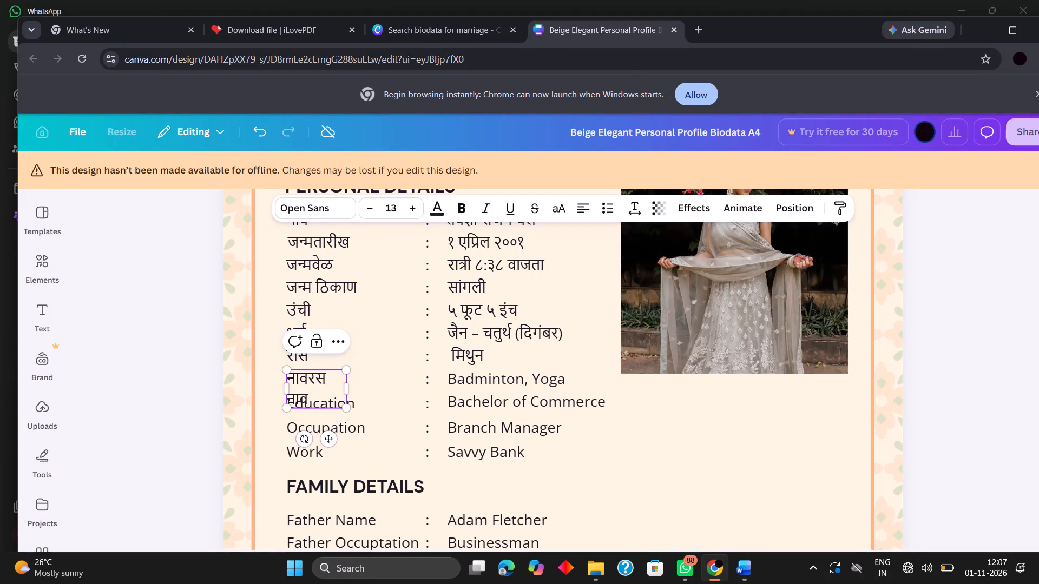
left_click(346, 389)
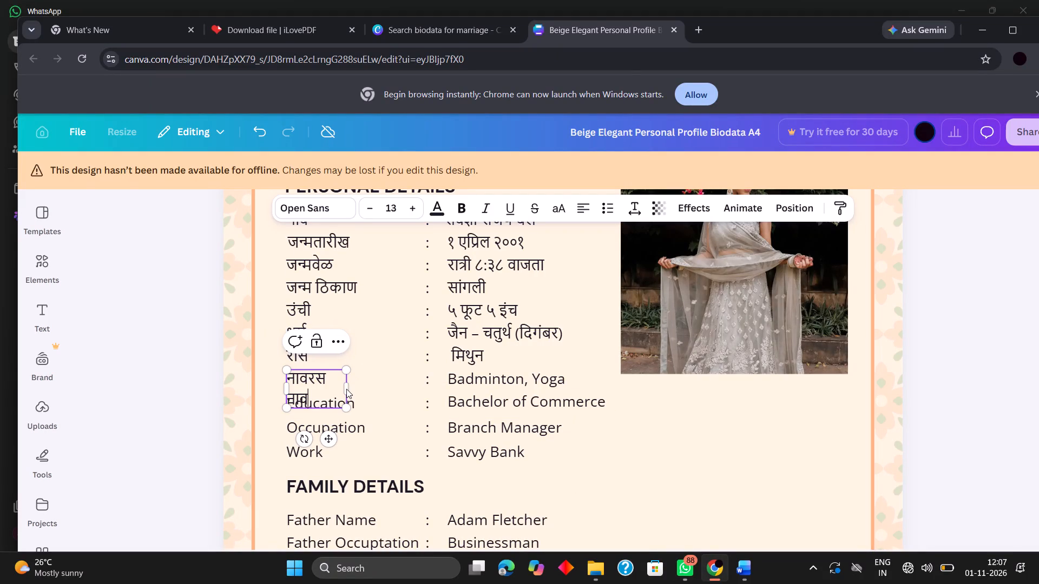
left_click(335, 385)
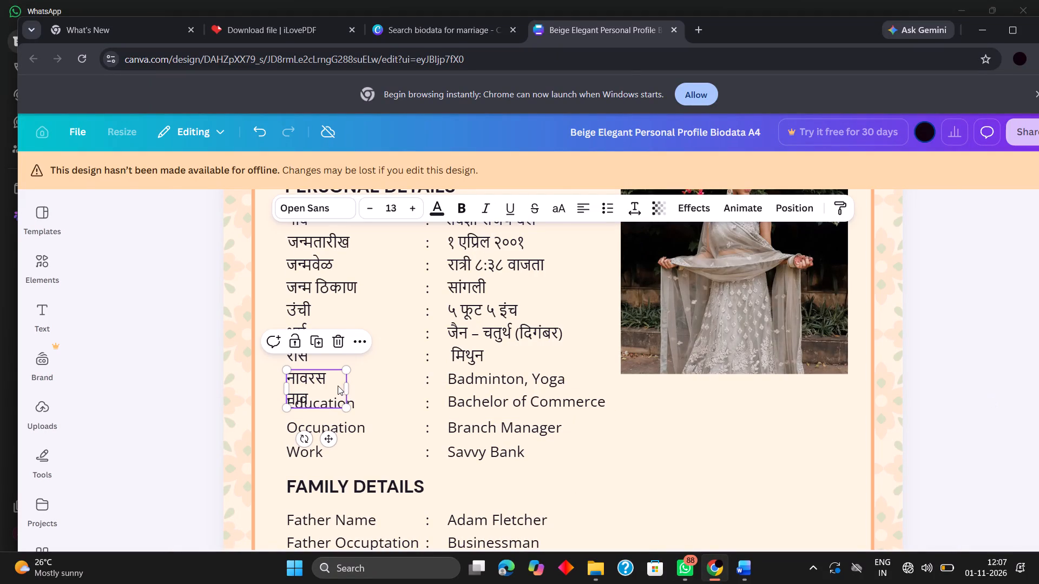
left_click_drag(350, 388, 380, 382)
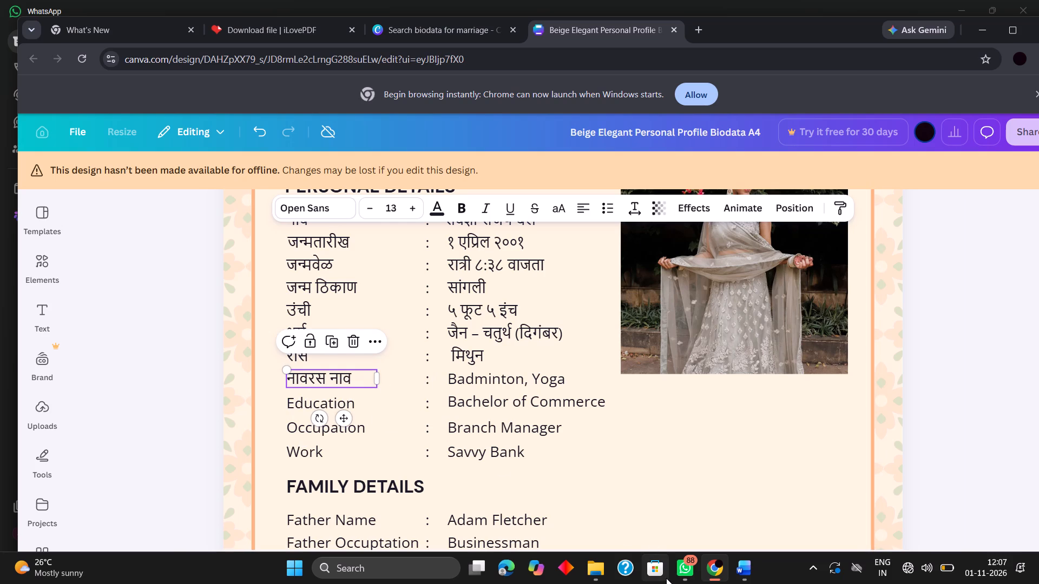
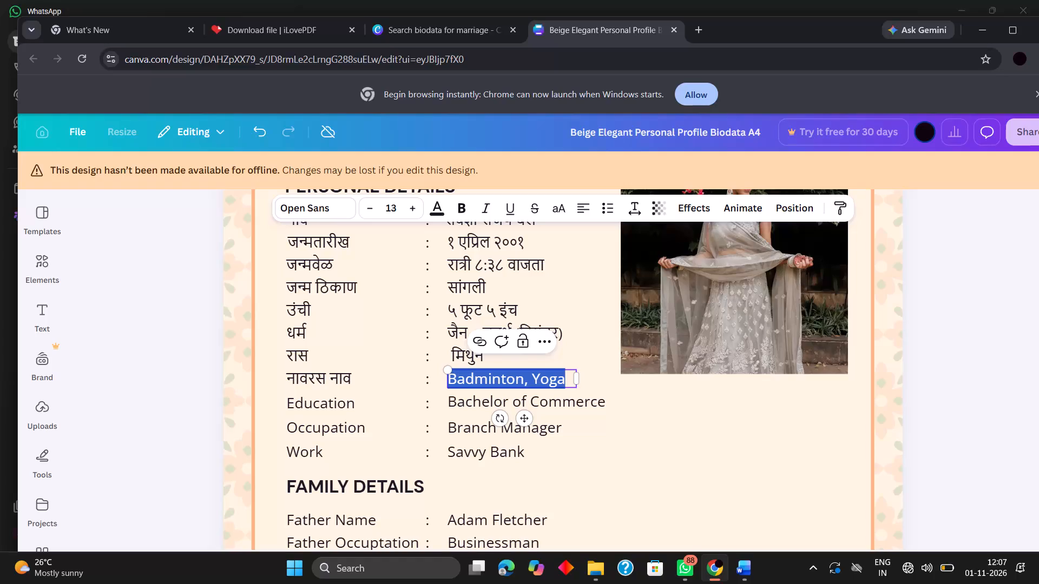
Replace the value Badminton, Yoga in the नावरस नाव row of the personal details with the copied text.
key("ctrl+v")
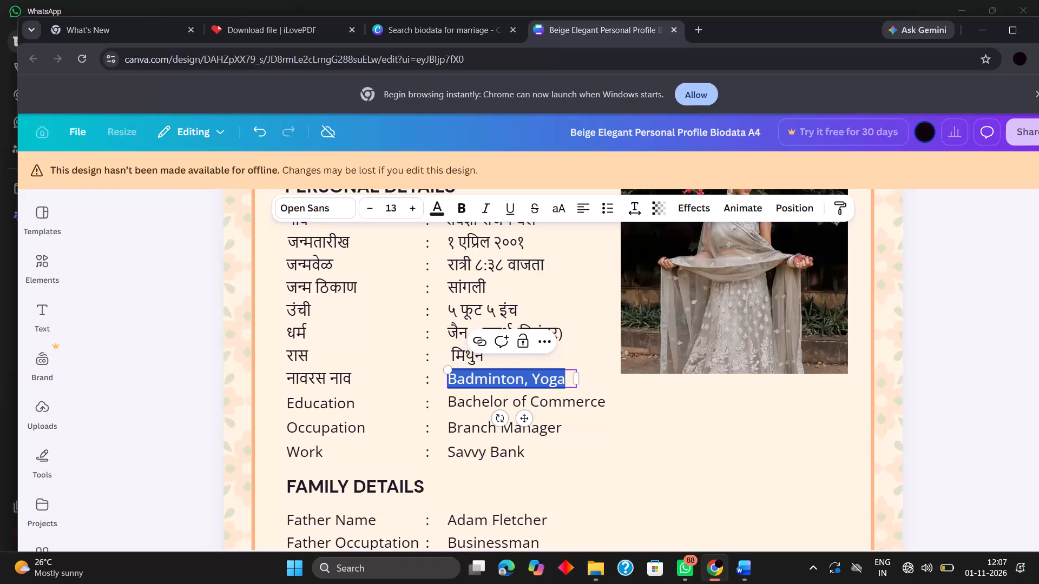
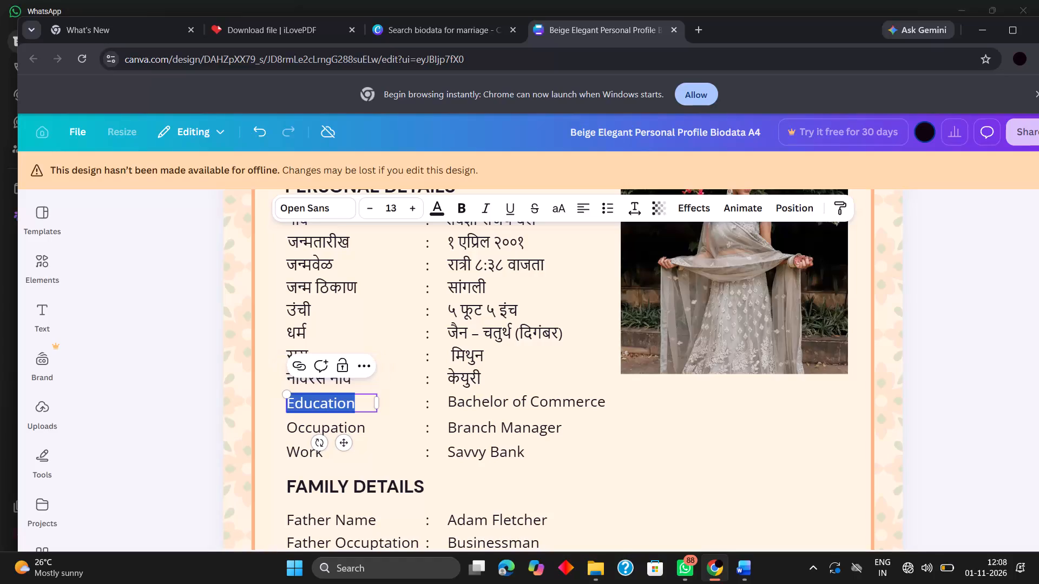
Replace the Education label in the personal details with the copied Marathi text शिक्षण.
key("ctrl+v")
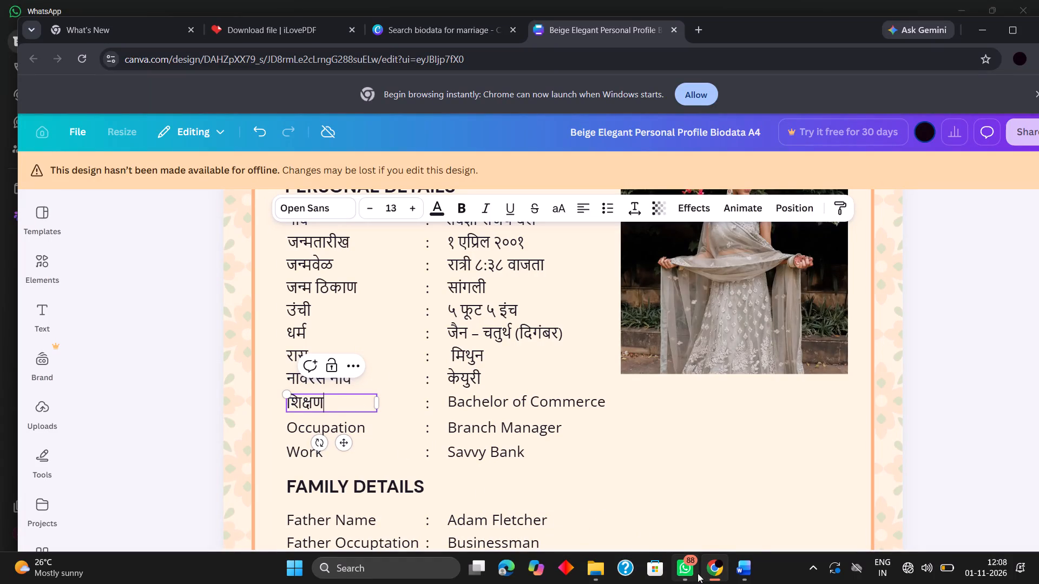
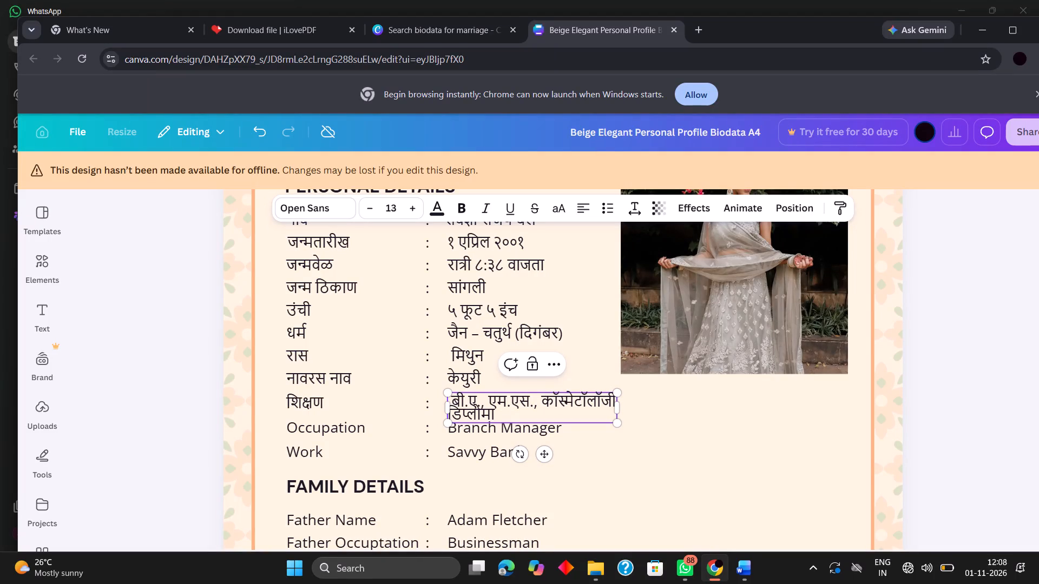
Widen the शिक्षण value's text box until बी.ए., एम.एस., कॉस्मेटॉलॉजी डिप्लोमा fits on one line, and deselect it.
left_click_drag(617, 406, 642, 403)
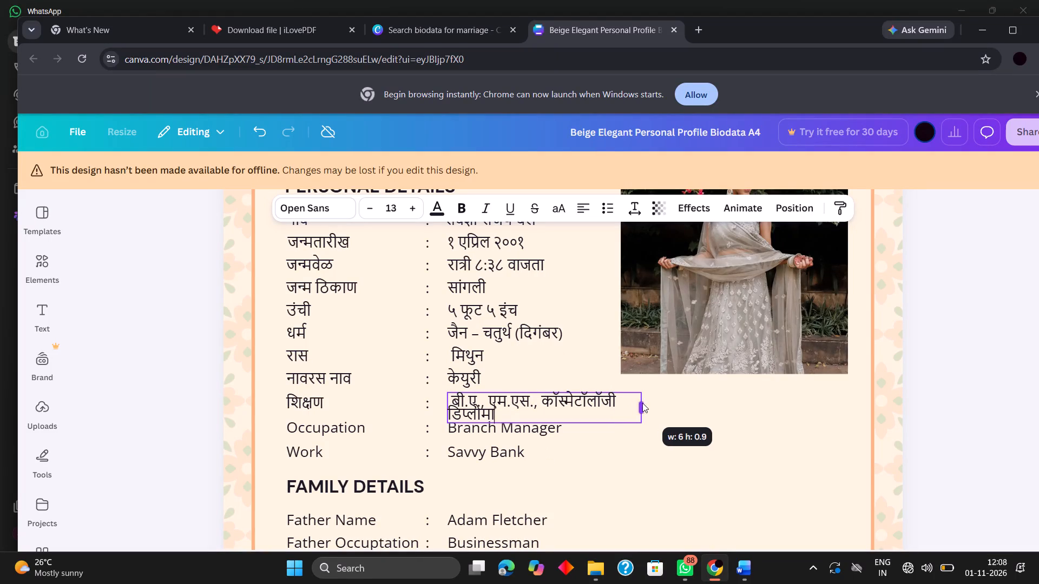
left_click_drag(642, 403, 679, 402)
left_click(706, 417)
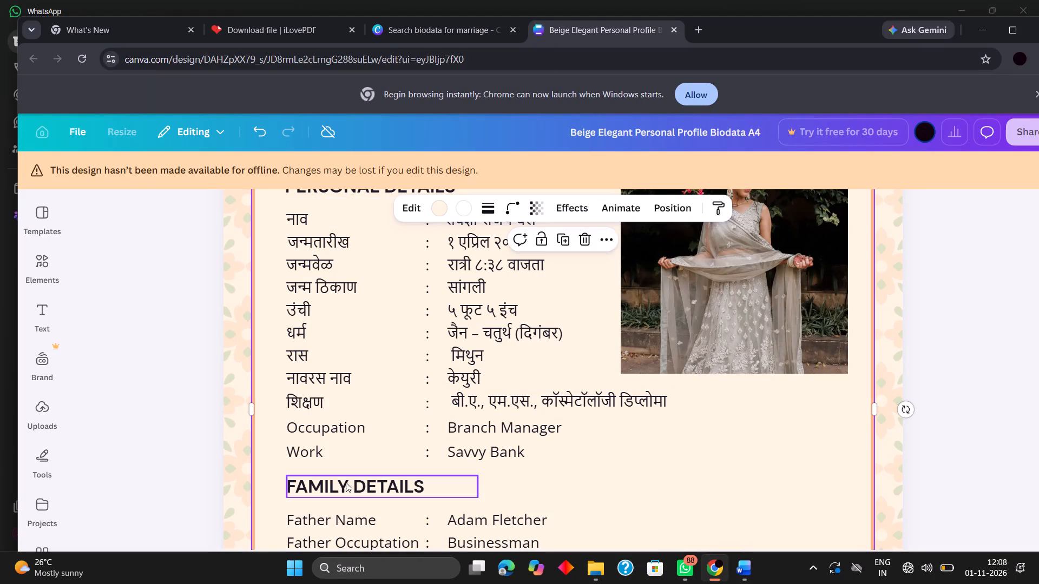
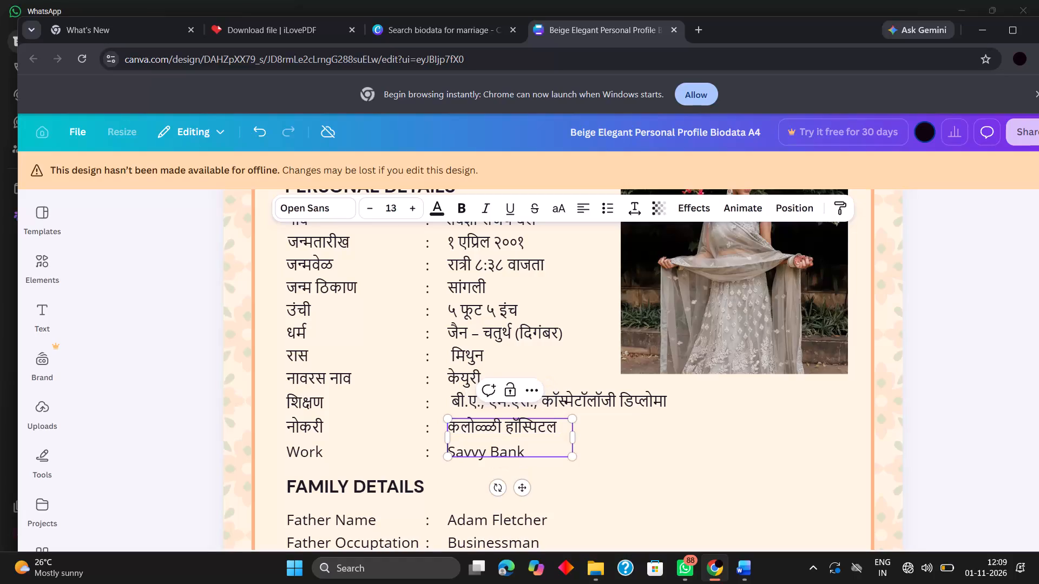
Remove the empty second line from the नोकरी value's text box in the personal details.
left_click(558, 444)
key("BackSpace")
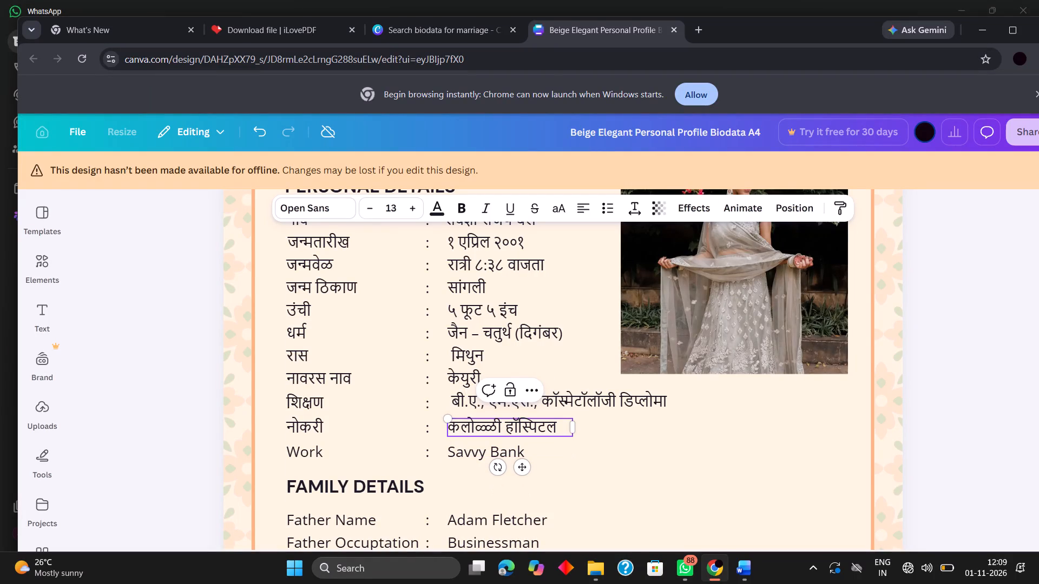
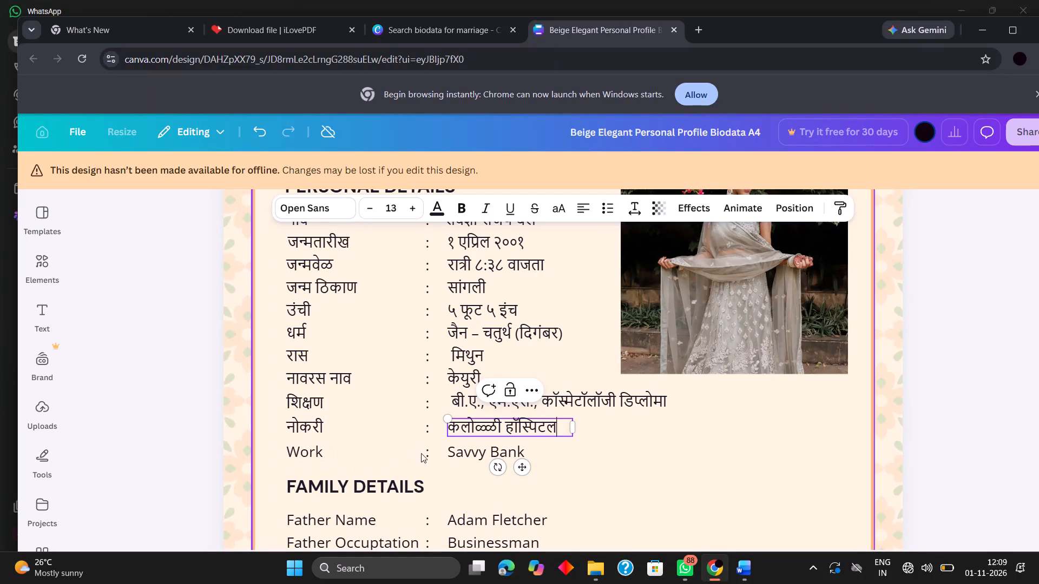
Delete the leftover Work row below नोकरी, including its label, colon and Savvy Bank value.
left_click(326, 463)
left_click(324, 453)
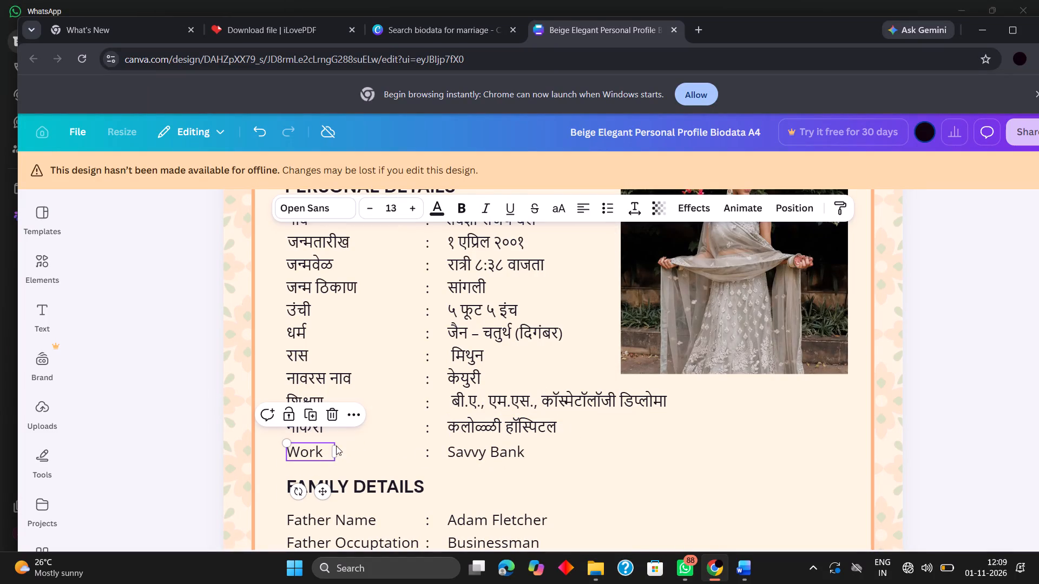
left_click(333, 413)
left_click(429, 444)
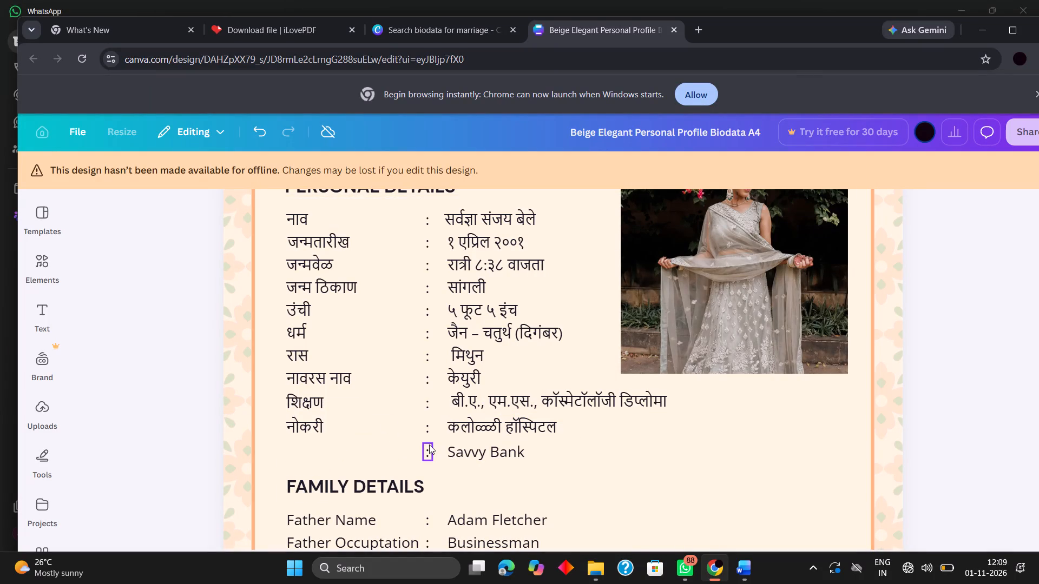
left_click(452, 419)
left_click(488, 448)
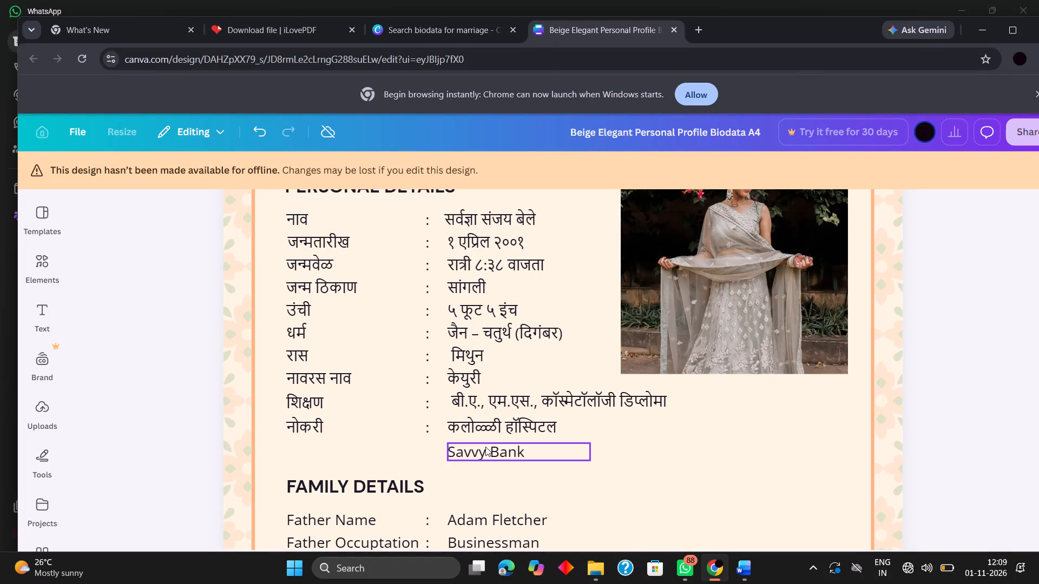
left_click(537, 415)
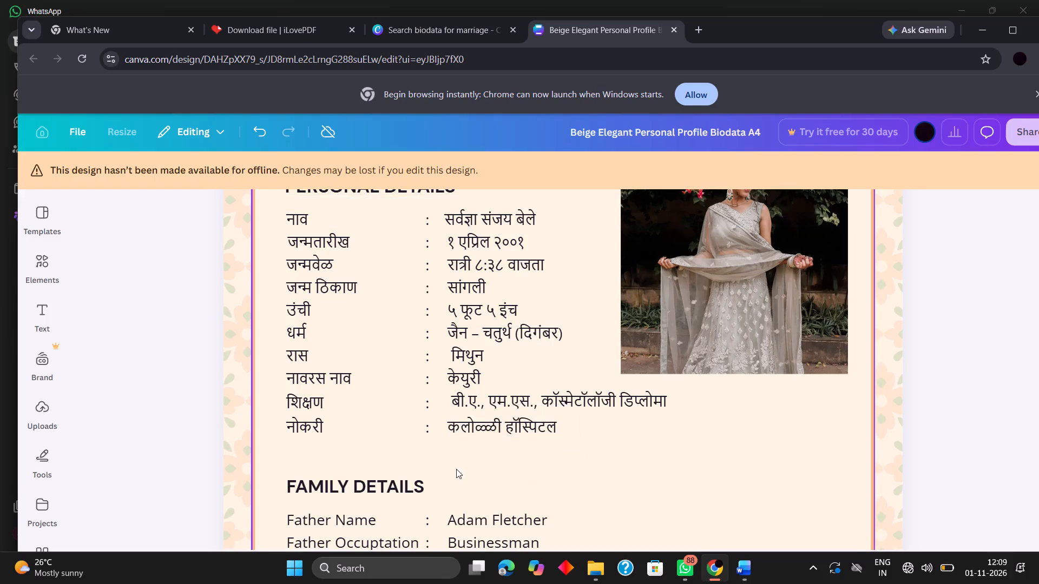
Move the FAMILY DETAILS heading up slightly towards the नोकरी row.
scroll(456, 469, "down", 2)
scroll(451, 467, "up", 1)
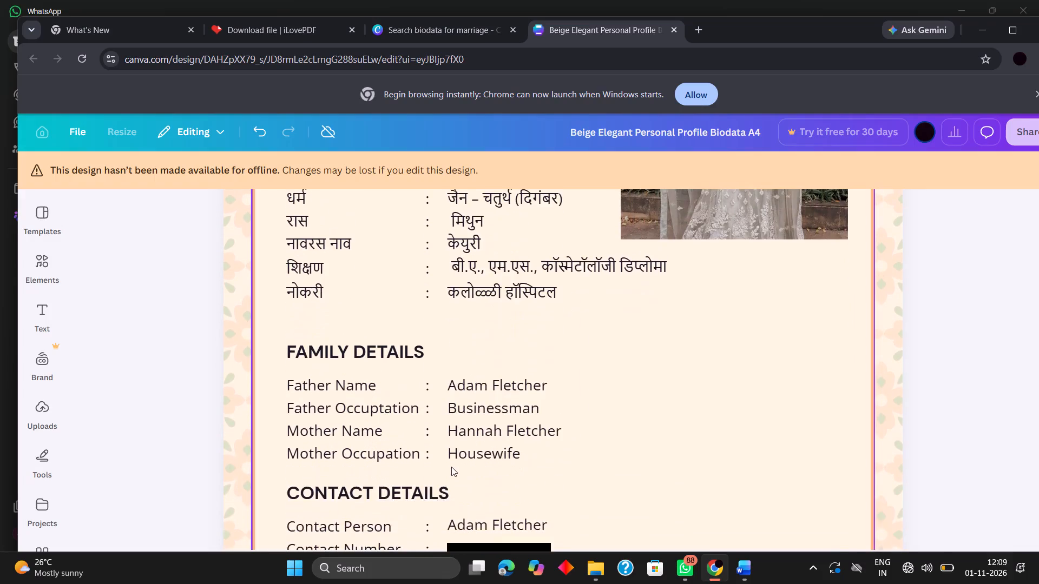
left_click(405, 432)
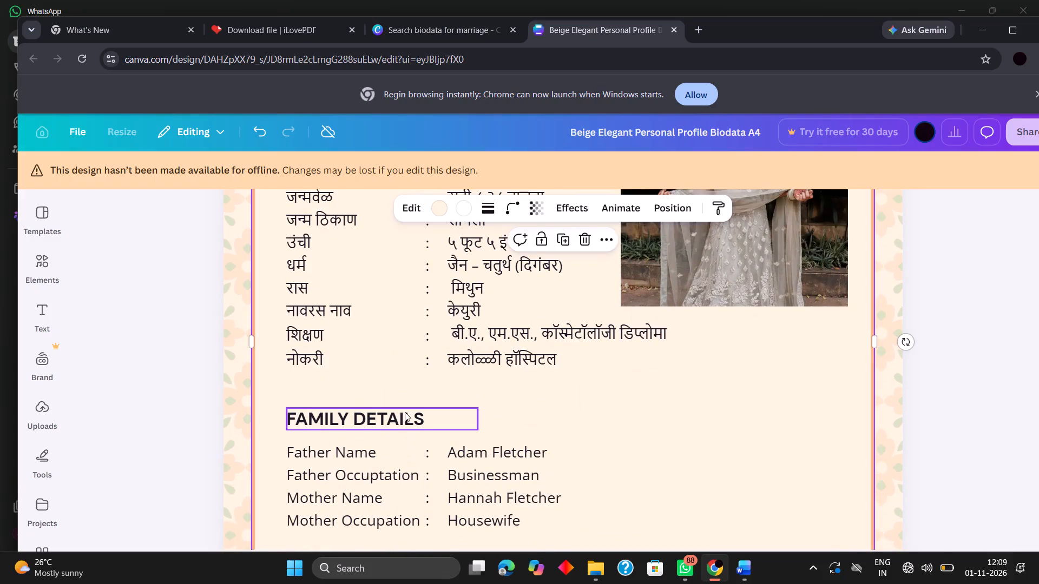
left_click(427, 419)
left_click_drag(394, 468, 394, 459)
left_click(590, 413)
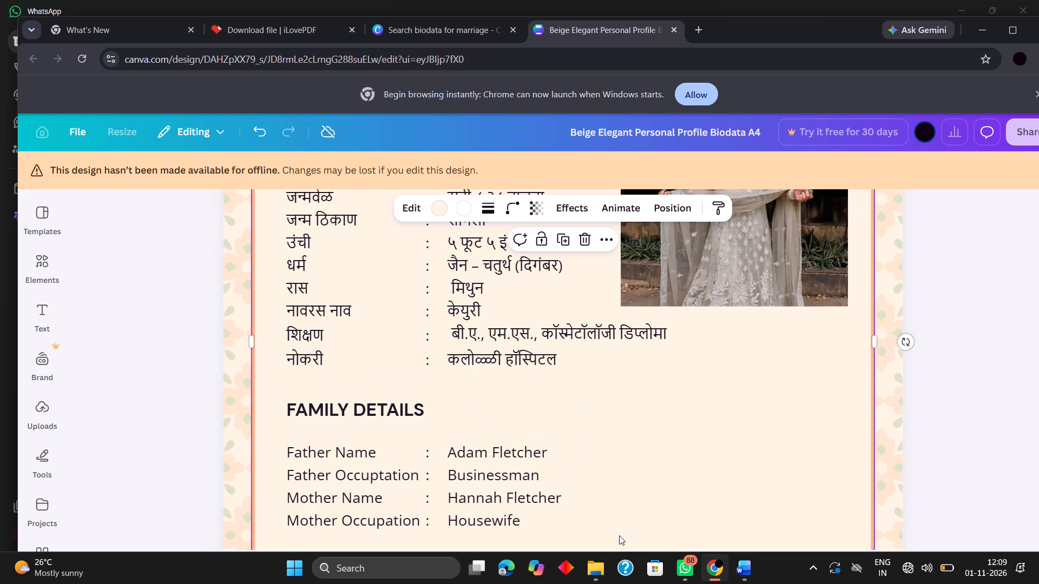
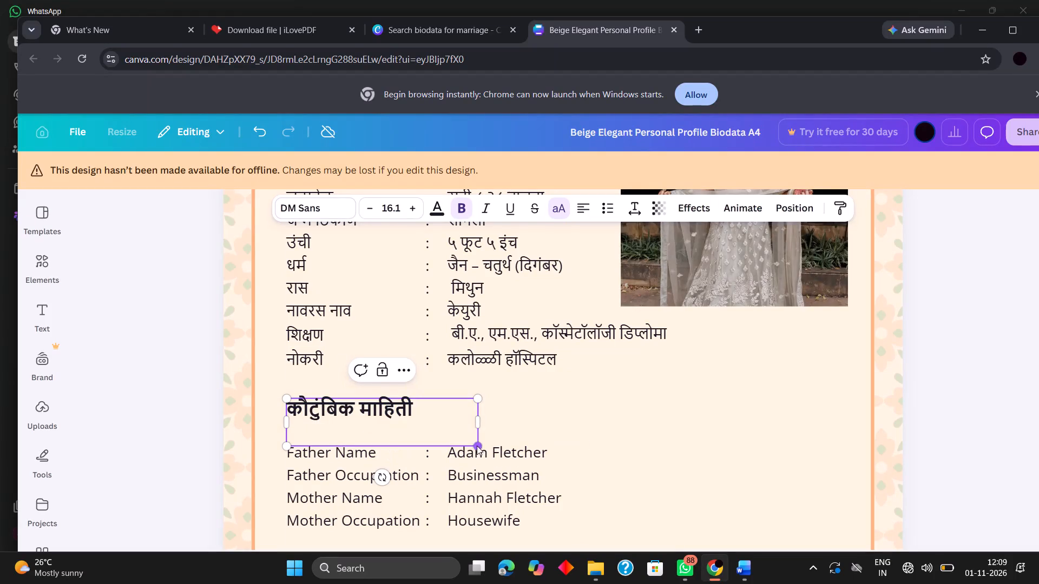
Remove the extra blank line after the कौटुंबिक माहिती heading text so its text box fits one line.
key("BackSpace")
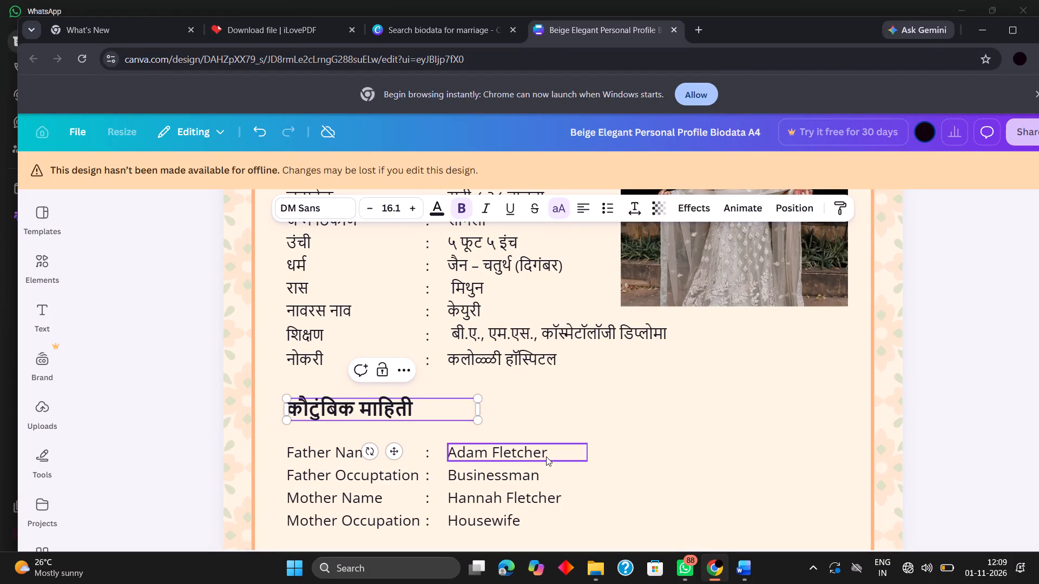
Select the Father Name label in the first row under the कौटुंबिक माहिती heading.
left_click(297, 453)
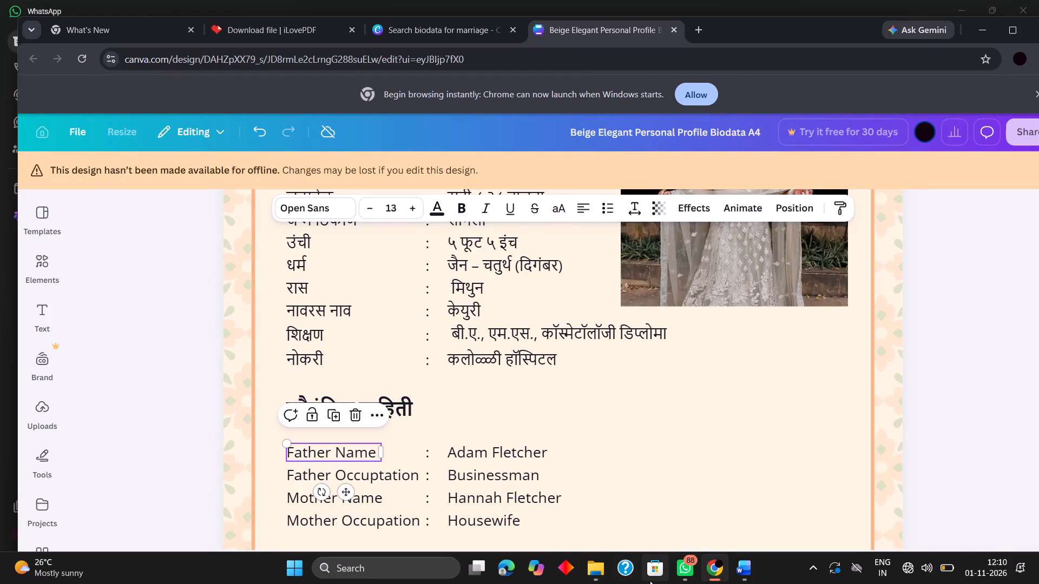
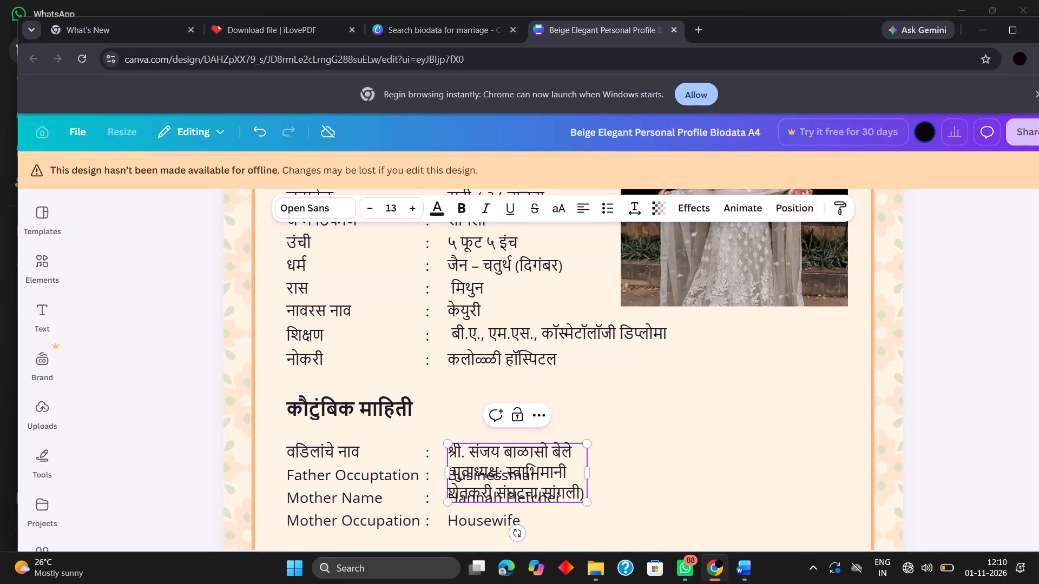
Widen the father's name value text box beside वडिलांचे नाव until it nearly reaches the page's inner border.
left_click_drag(589, 479, 674, 460)
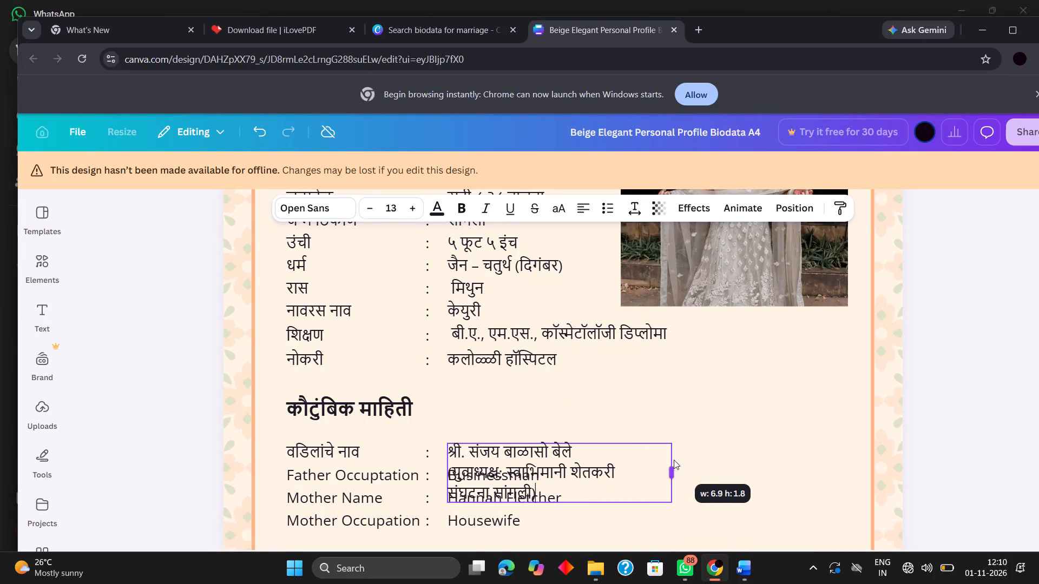
left_click_drag(674, 460, 749, 456)
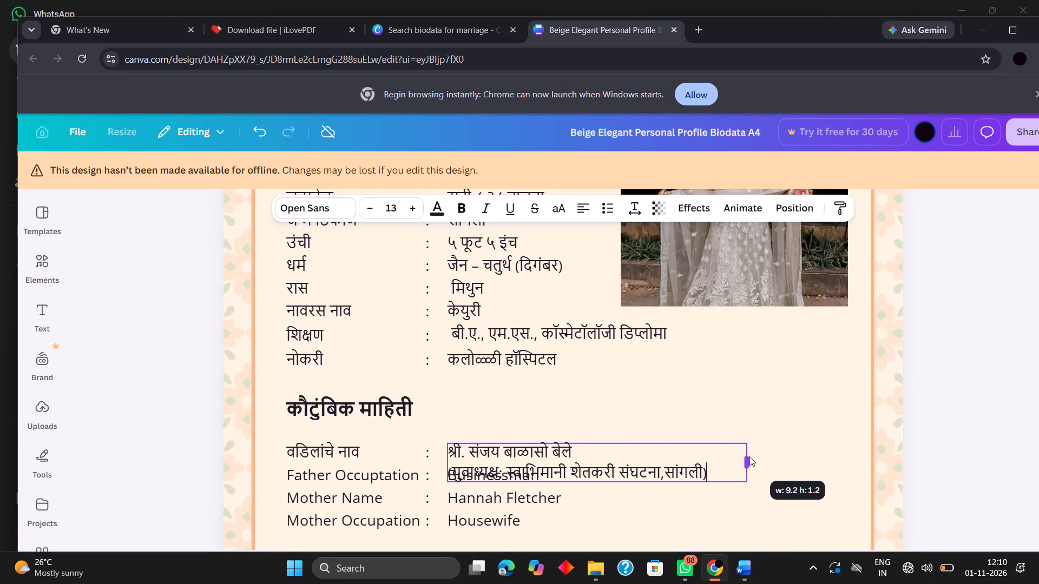
left_click_drag(749, 456, 819, 450)
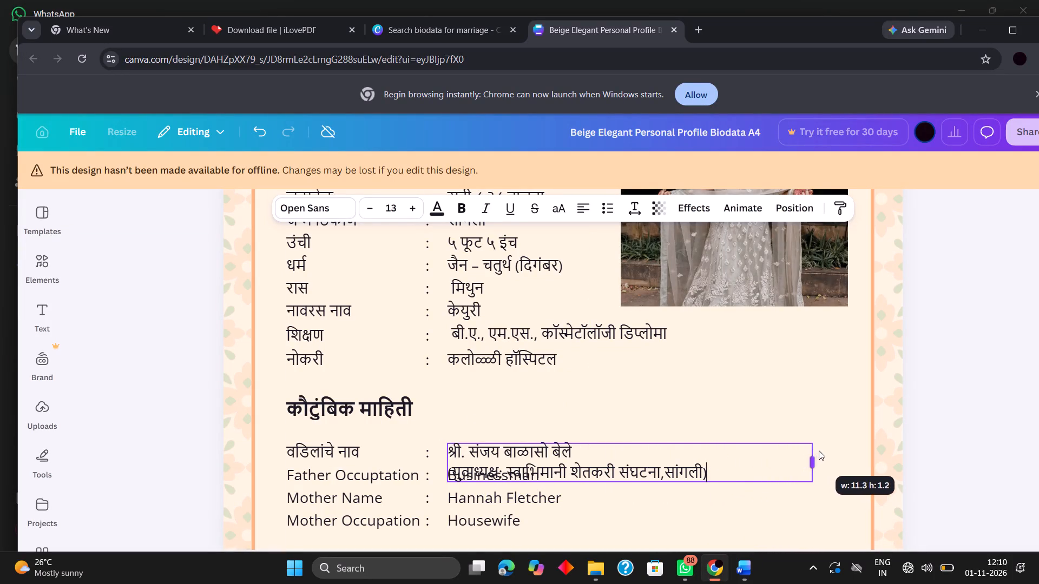
left_click_drag(819, 450, 863, 450)
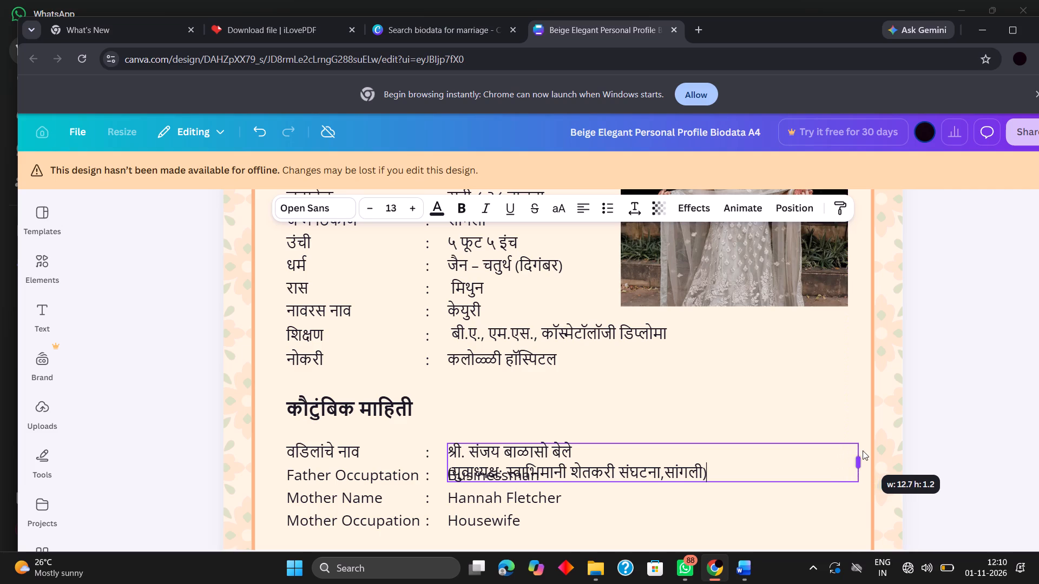
left_click_drag(863, 450, 940, 450)
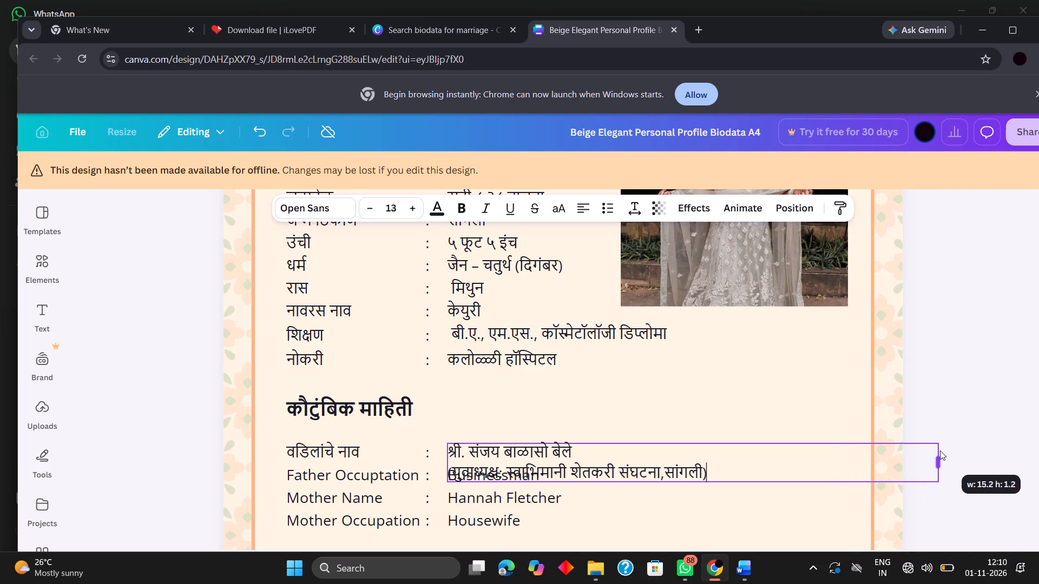
left_click_drag(940, 450, 863, 444)
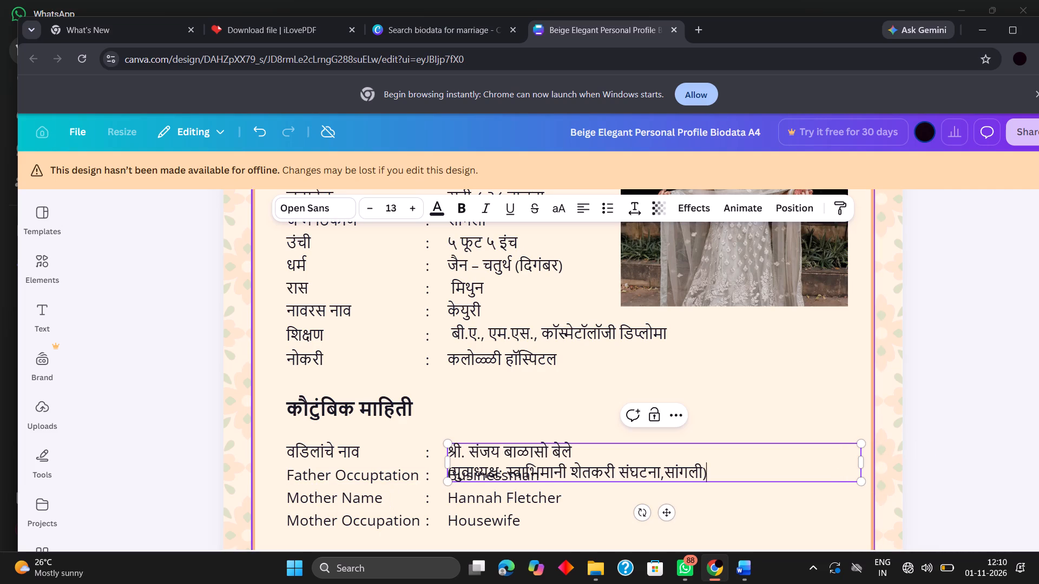
Remove the line break before the bracketed युवाध्यक्ष designation so it follows the father's name on one line.
left_click(456, 468)
key("Left")
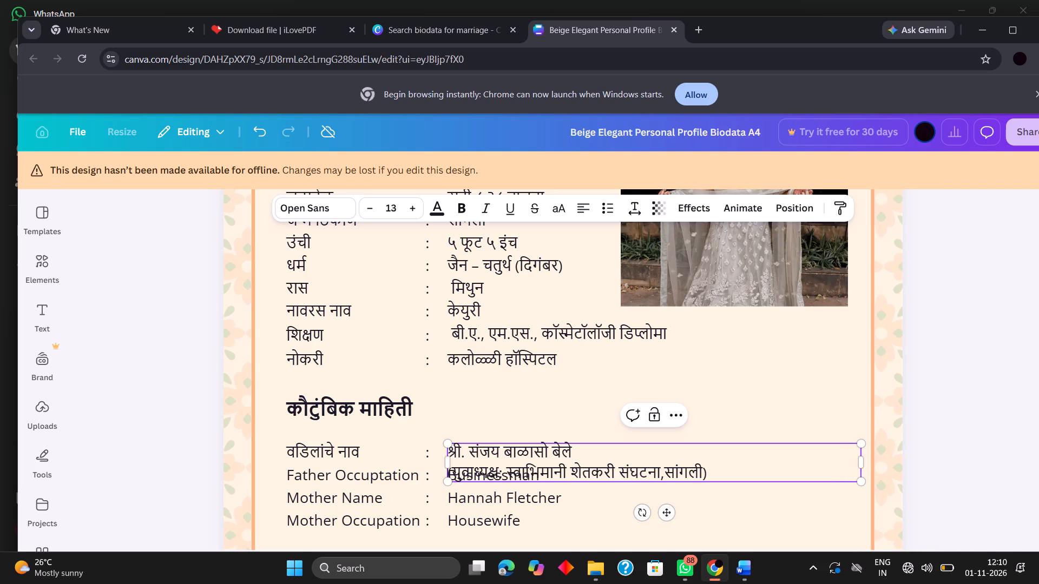
key("BackSpace")
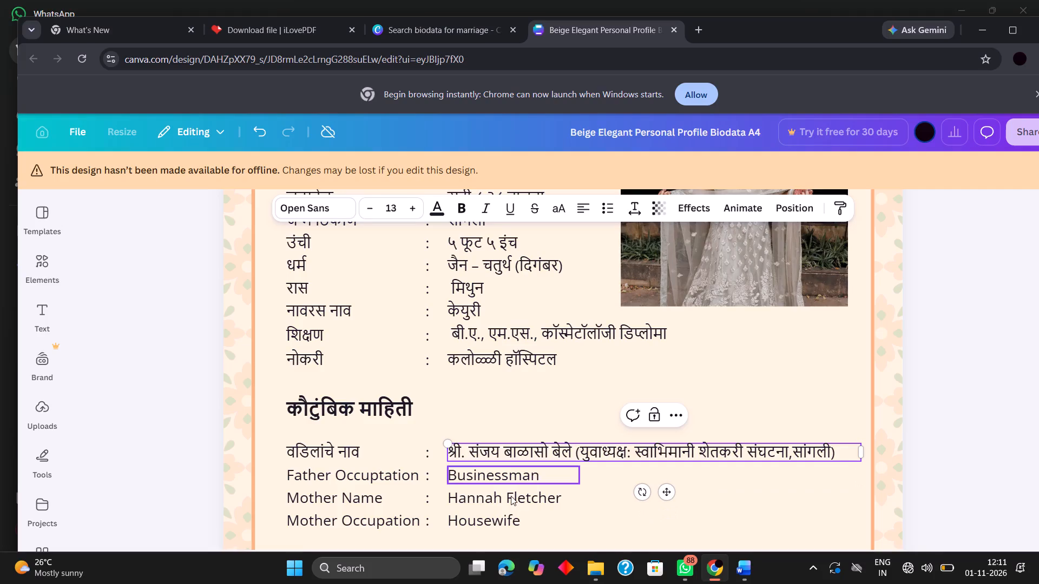
left_click(634, 520)
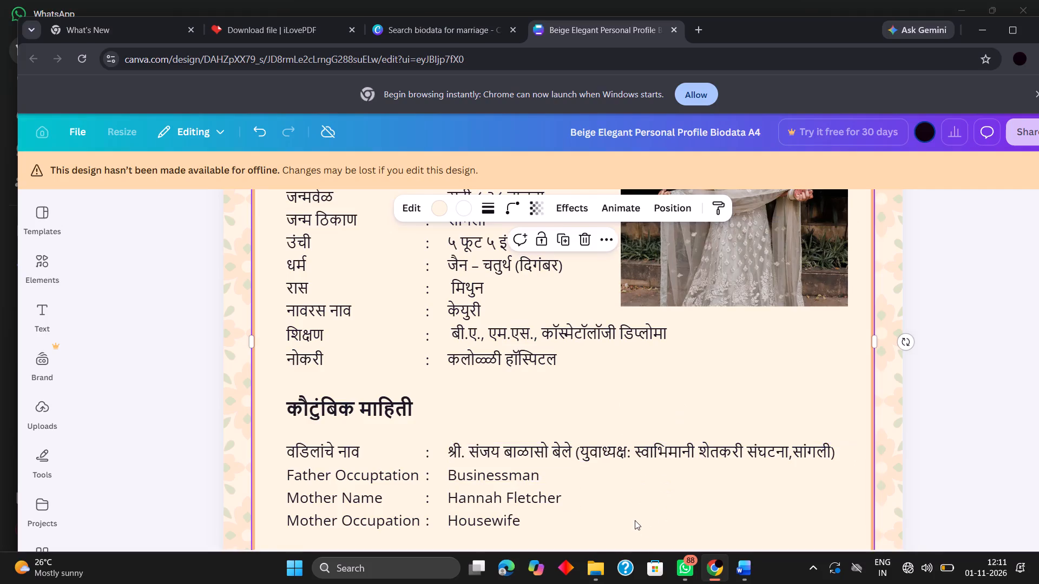
scroll(635, 520, "down", 1)
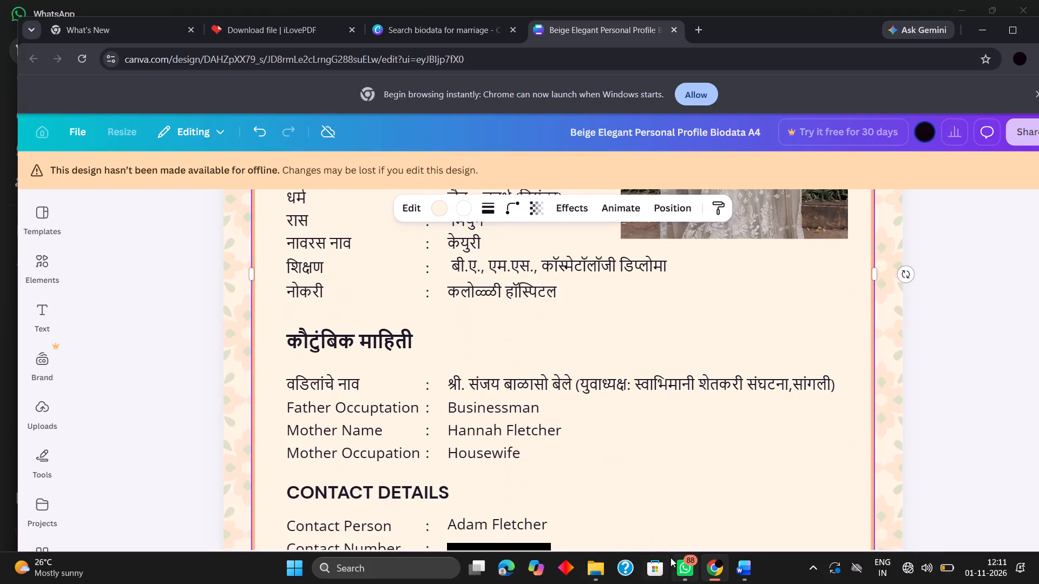
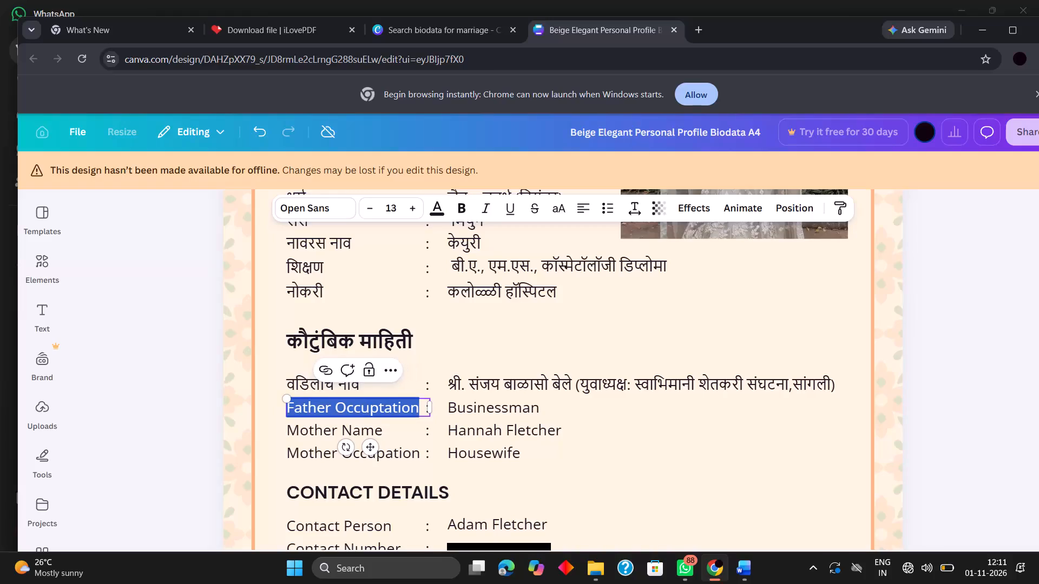
Replace the selected Father Occuptation label under कौटुंबिक माहिती with the copied Marathi label वडिलांचा व्यवसाय.
key("ctrl+v")
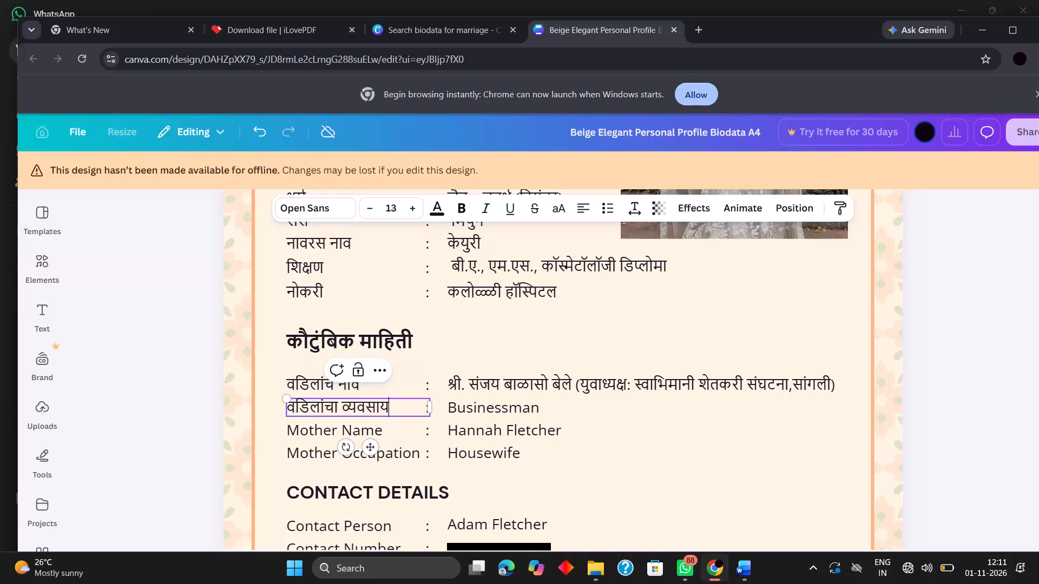
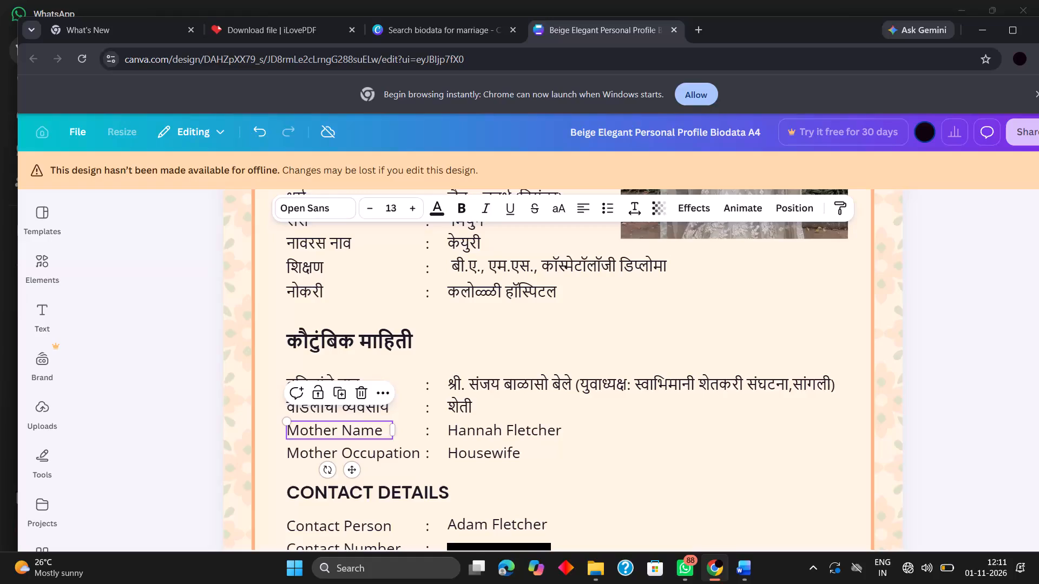
Replace the Mother Name label under कौटुंबिक माहिती with the copied Marathi text आईचे नाव.
key("ctrl+v")
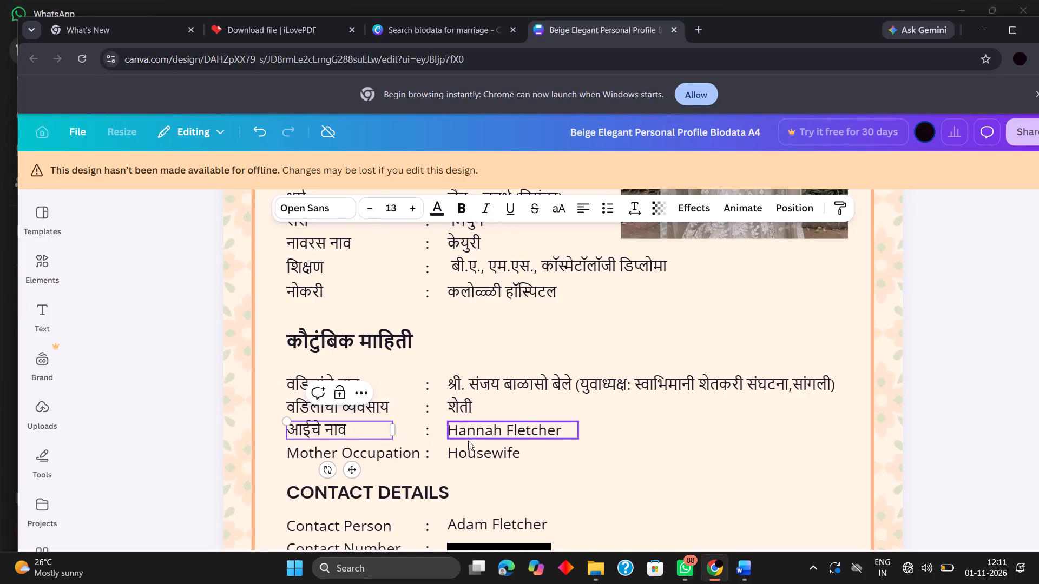
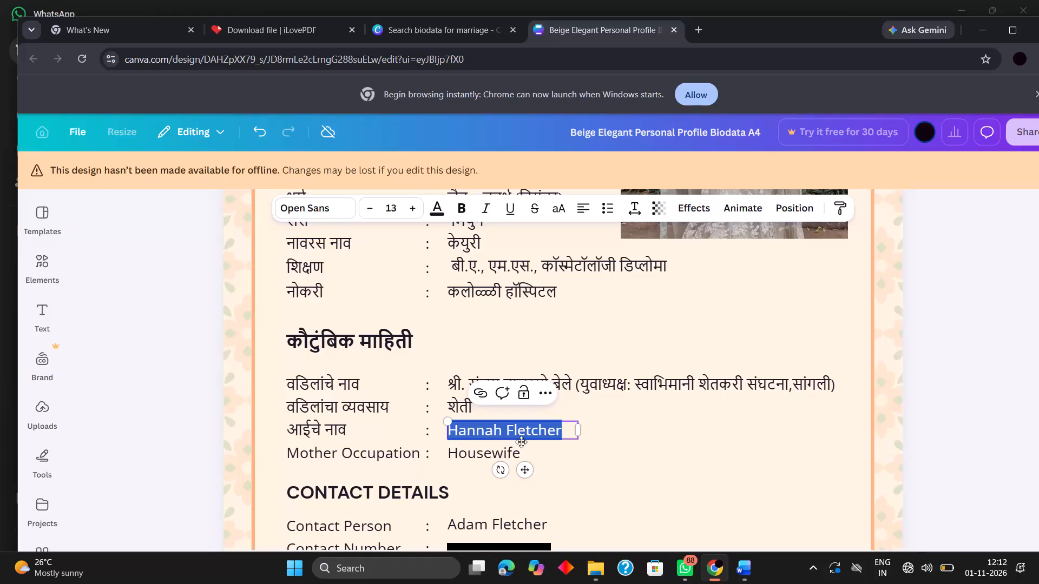
Replace the selected placeholder value in the आईचे नाव row with the mother's copied Marathi name.
key("ctrl+v")
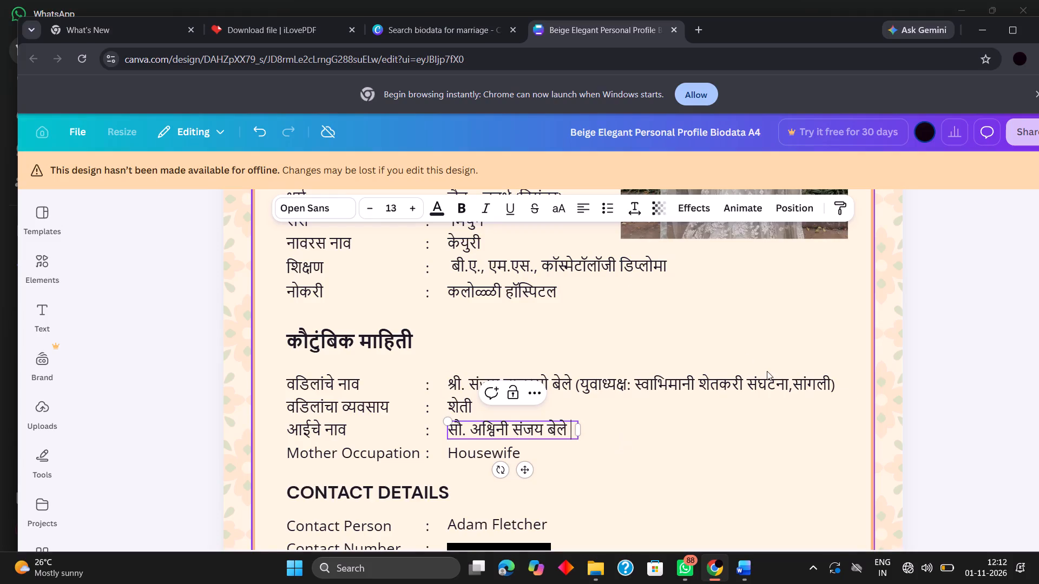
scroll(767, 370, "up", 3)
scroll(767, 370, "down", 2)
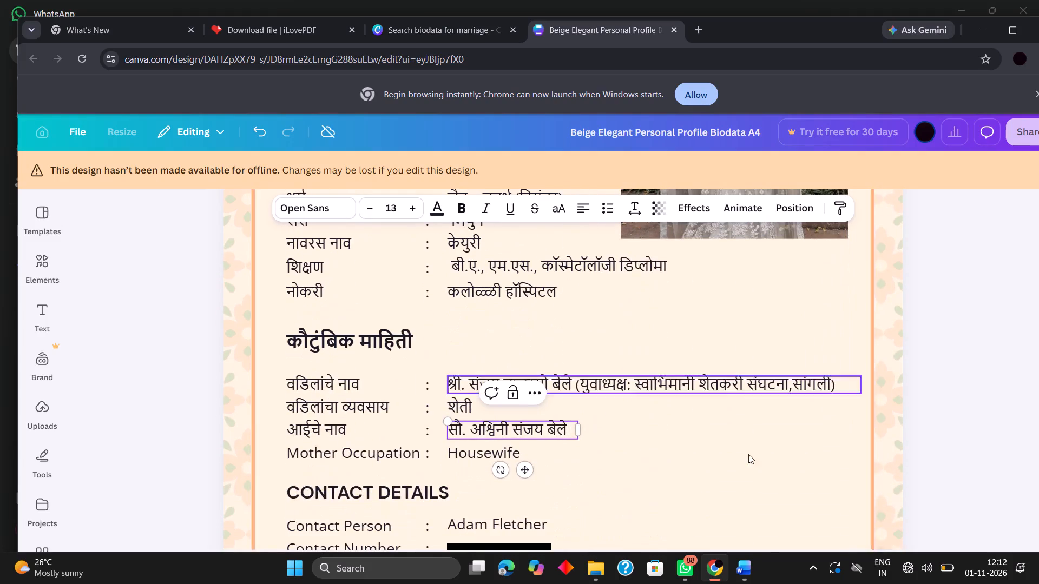
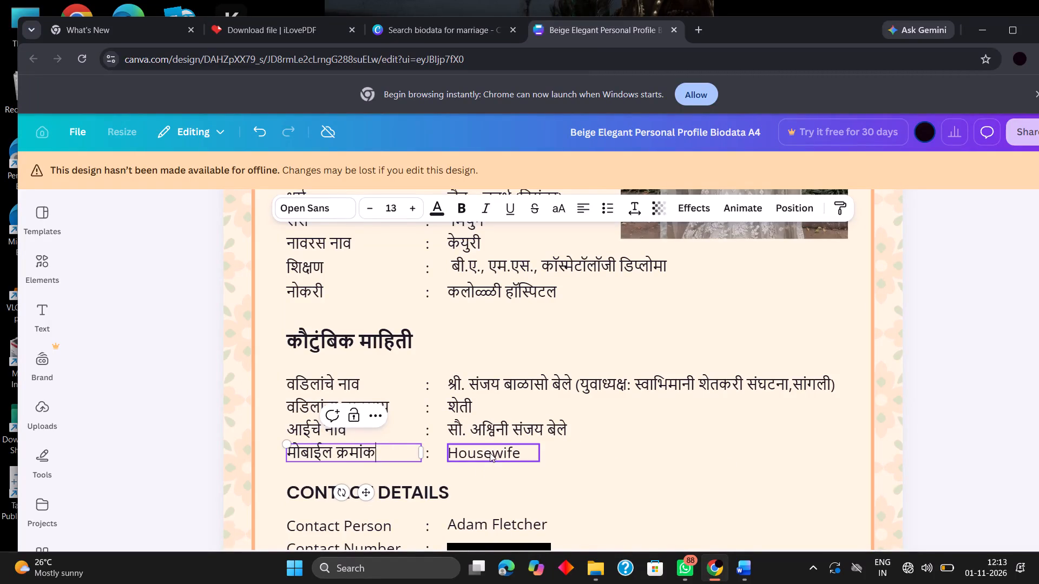
Switch to WhatsApp while filling in the मोबाईल क्रमांक row of the family information.
left_click(683, 572)
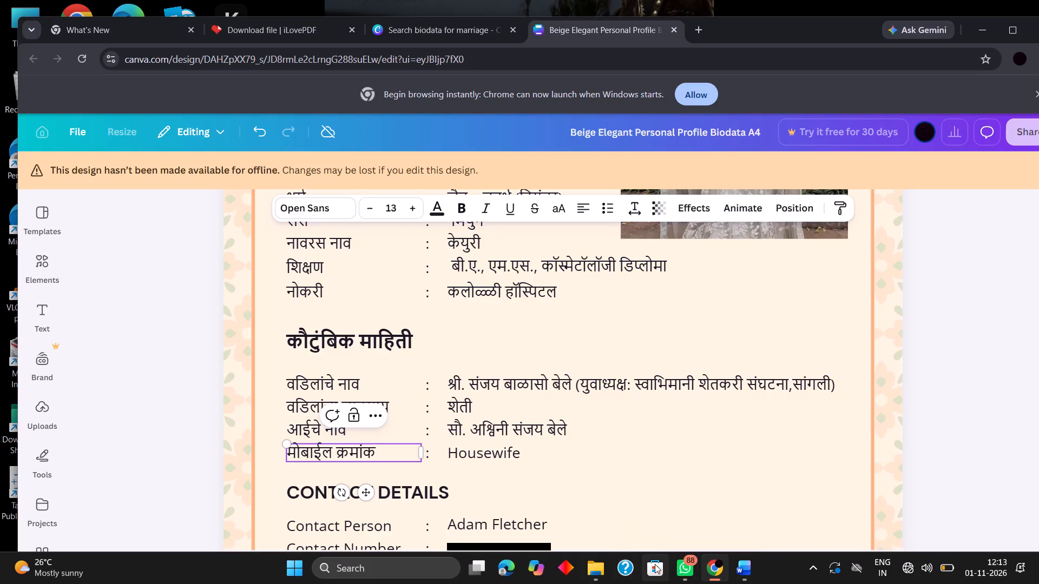
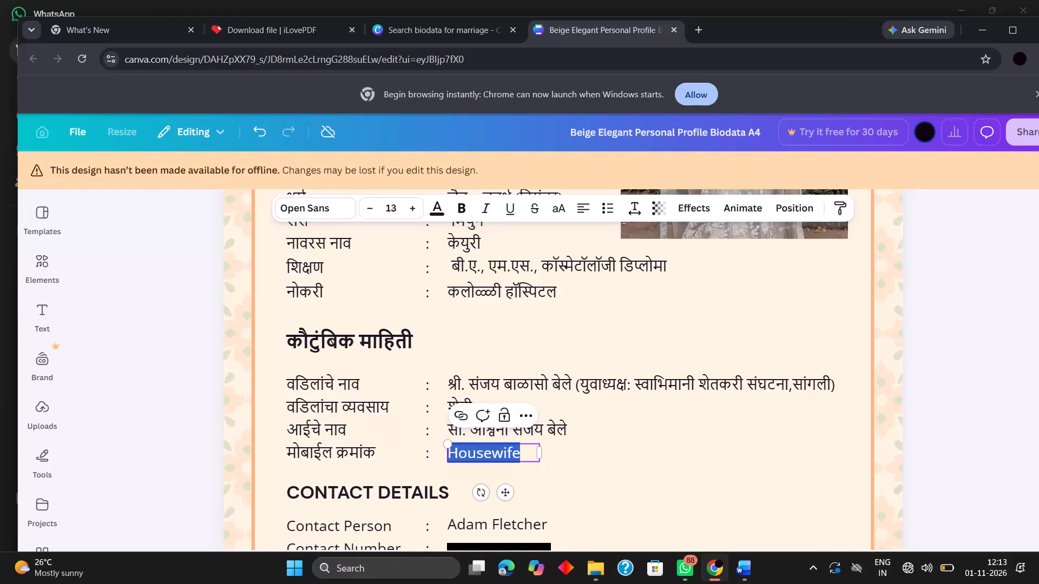
Replace the Housewife placeholder in the मोबाईल क्रमांक row with the copied word वडिलांचा and delete its final vowel sign.
key("ctrl+v")
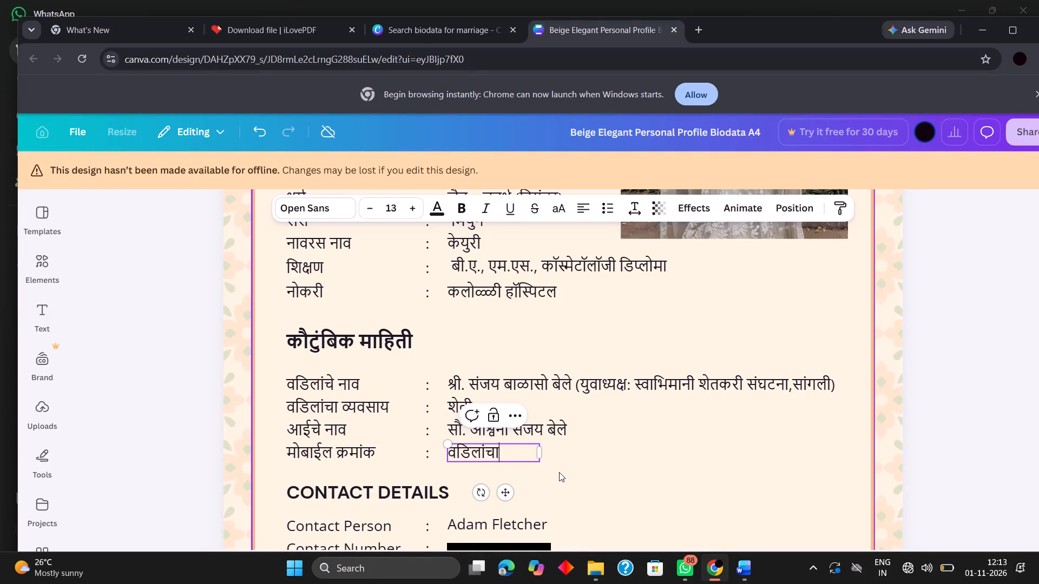
key("BackSpace")
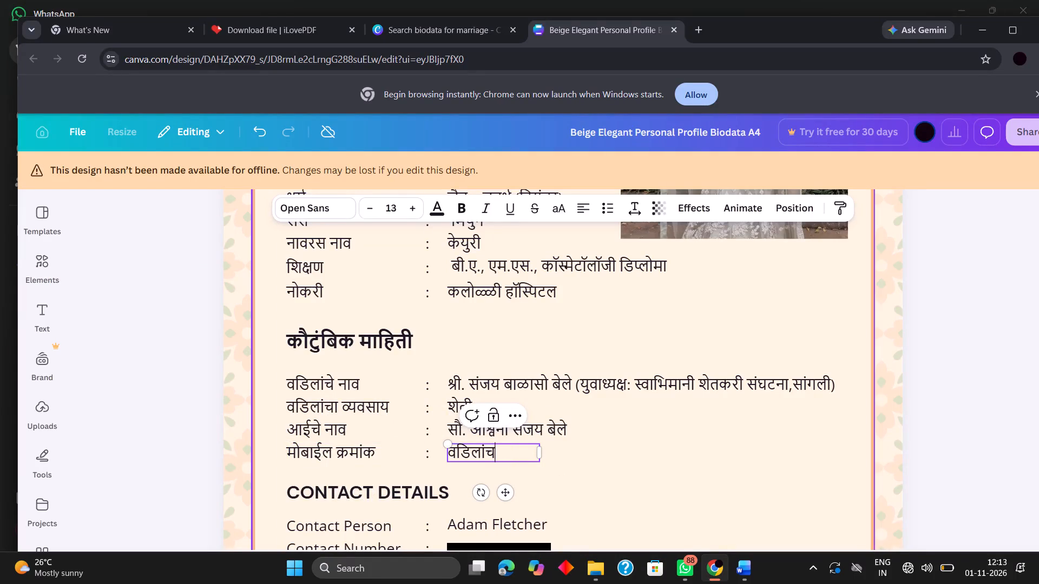
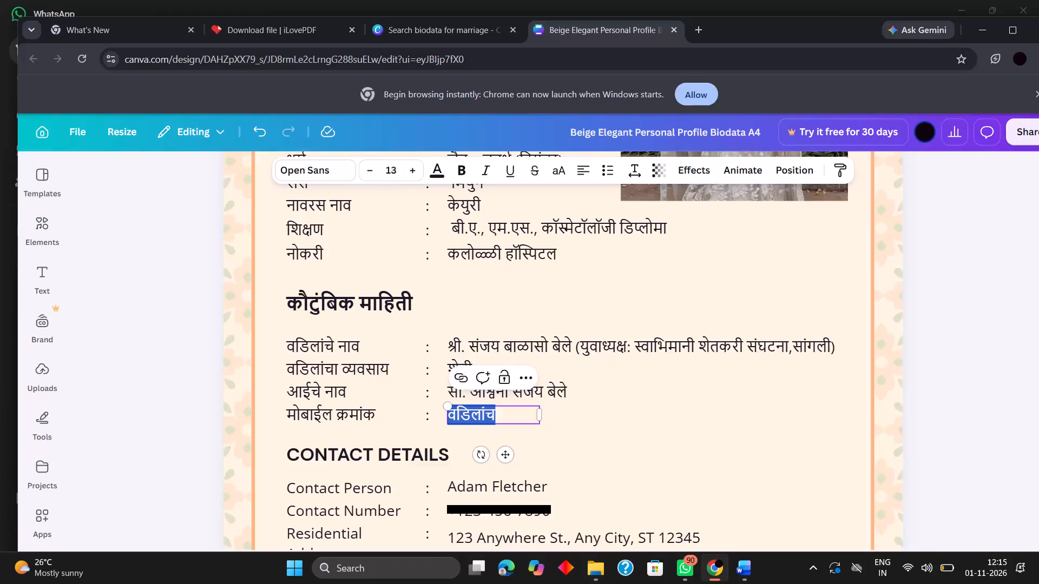
Replace the value in the मोबाईल क्रमांक row with the copied text वडिलांचे मोबाईल क्रमांक, widen its box to one line and append a colon.
key("ctrl+v")
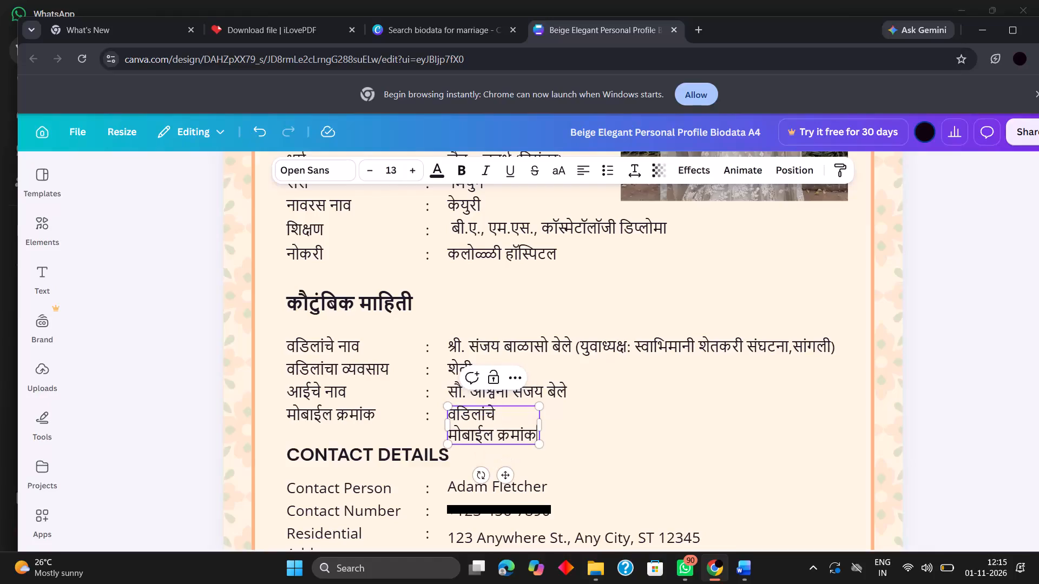
left_click_drag(540, 424, 844, 403)
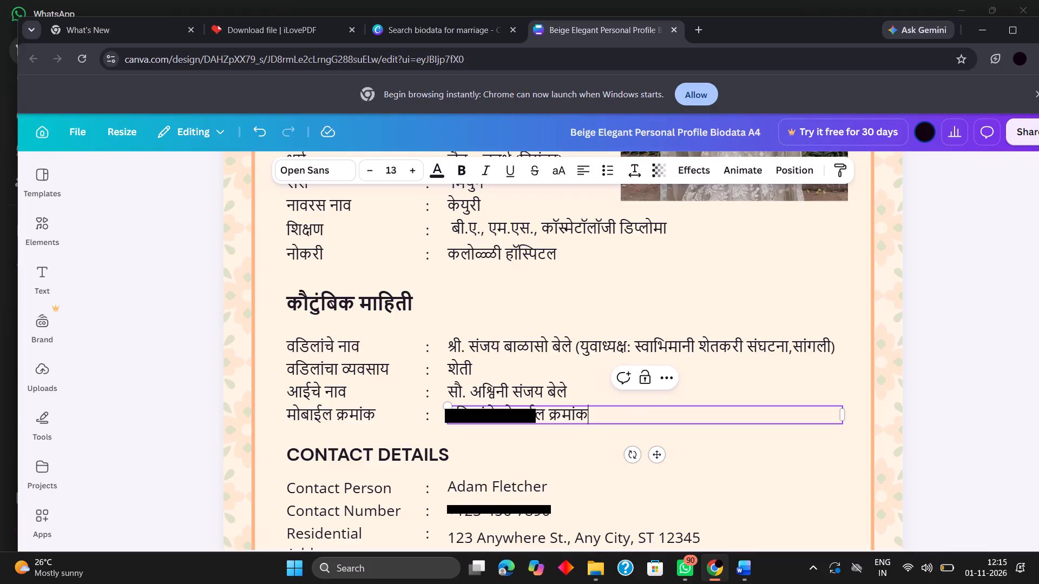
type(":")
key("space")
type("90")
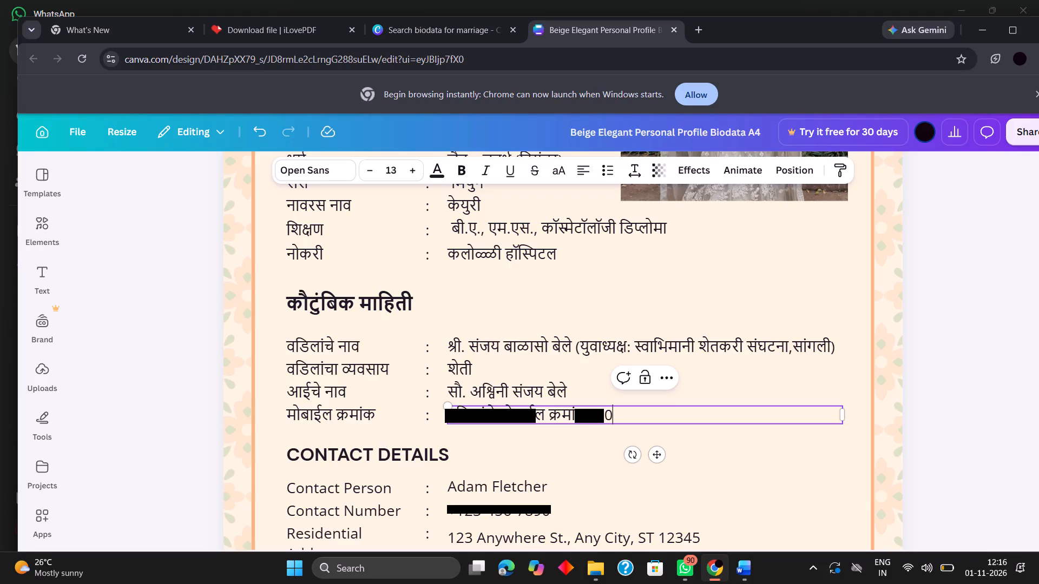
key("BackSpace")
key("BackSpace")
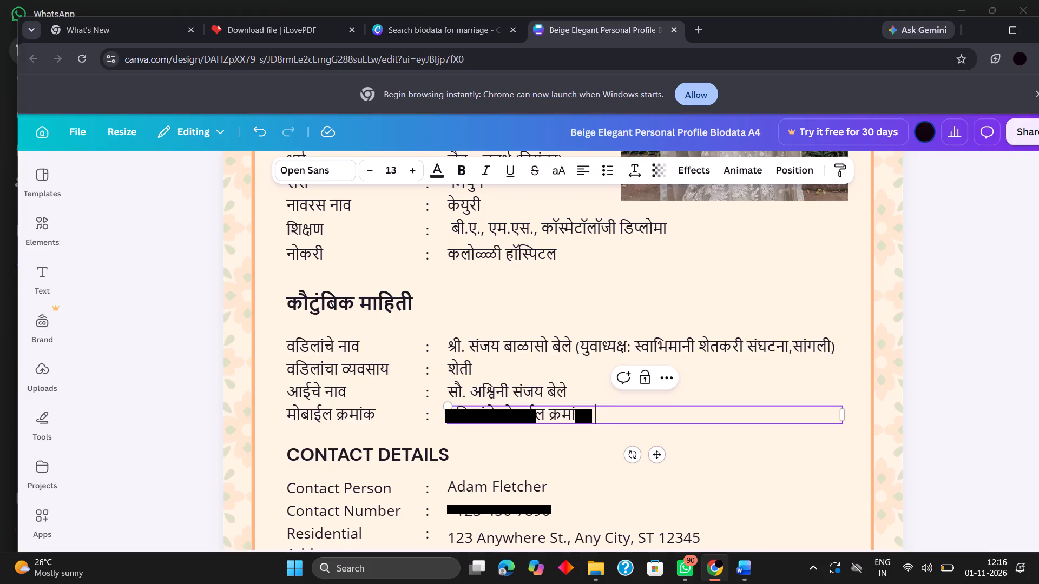
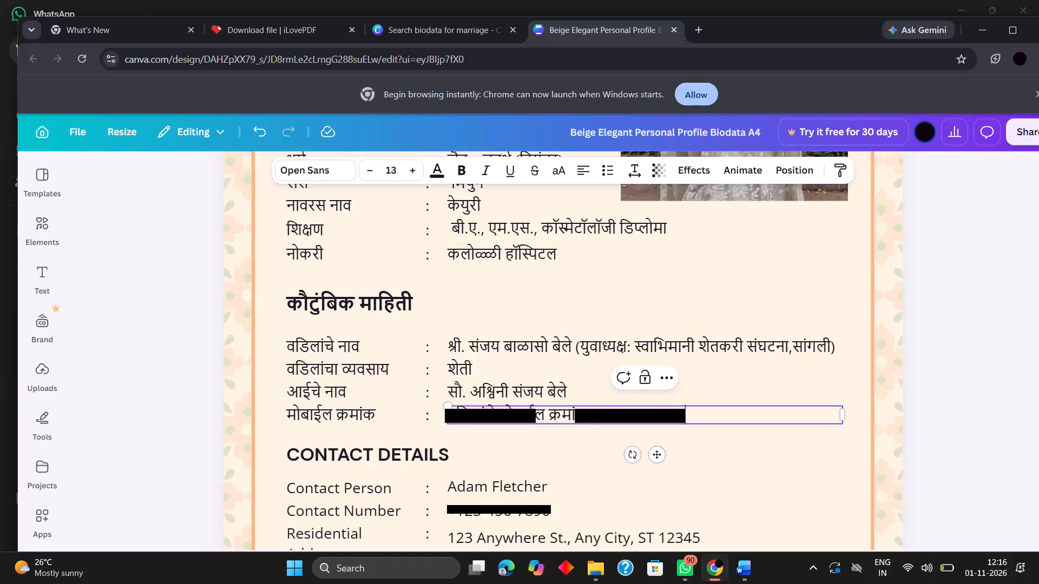
Add a new line below the father's mobile number in the family information's mobile number field.
key("Return")
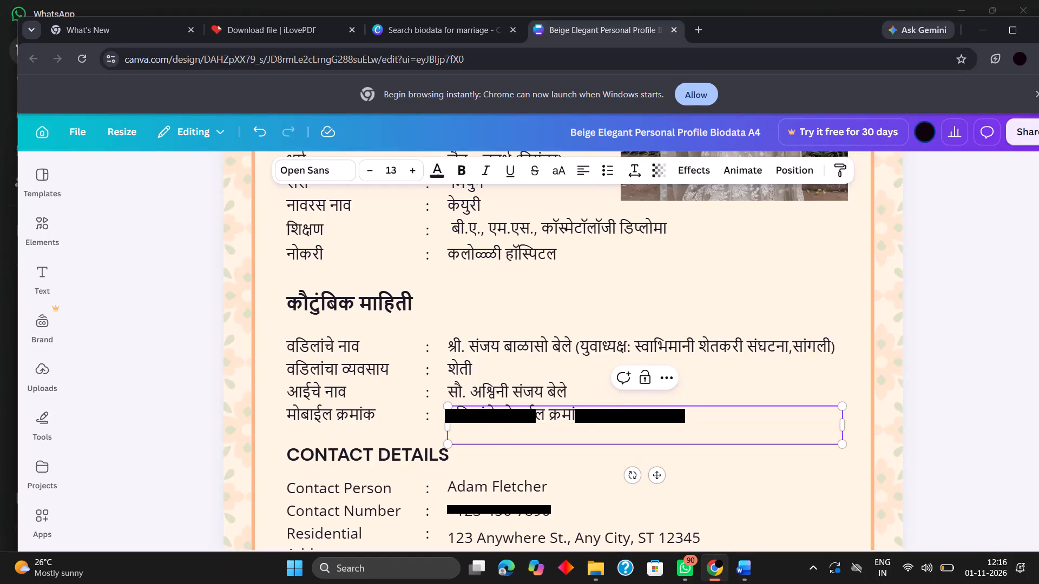
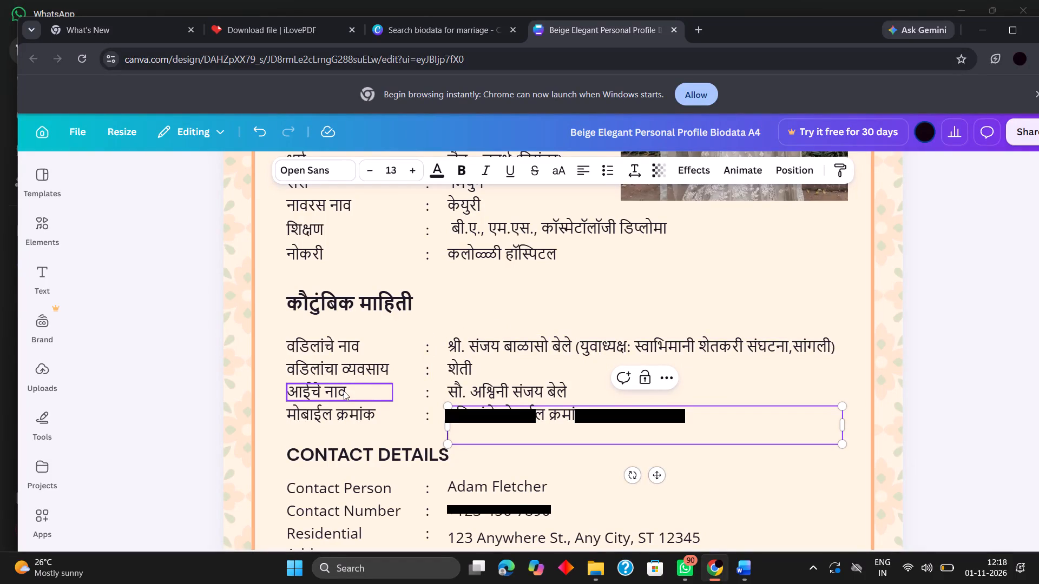
Copy the label मोबाईल क्रमांक and replace the label आईचे नाव in the row above with it.
left_click(341, 412)
left_click(341, 412)
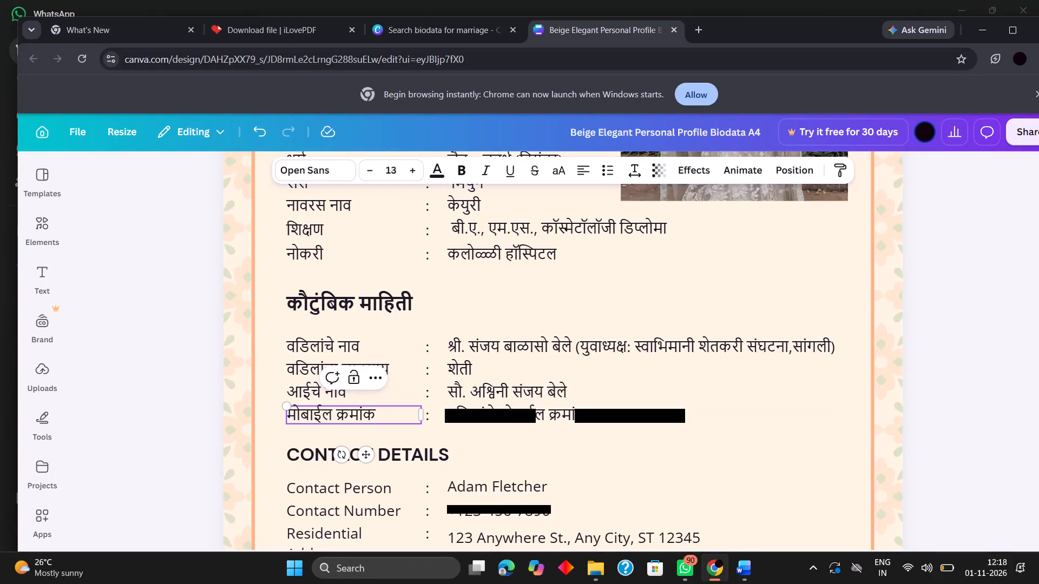
double_click(341, 412)
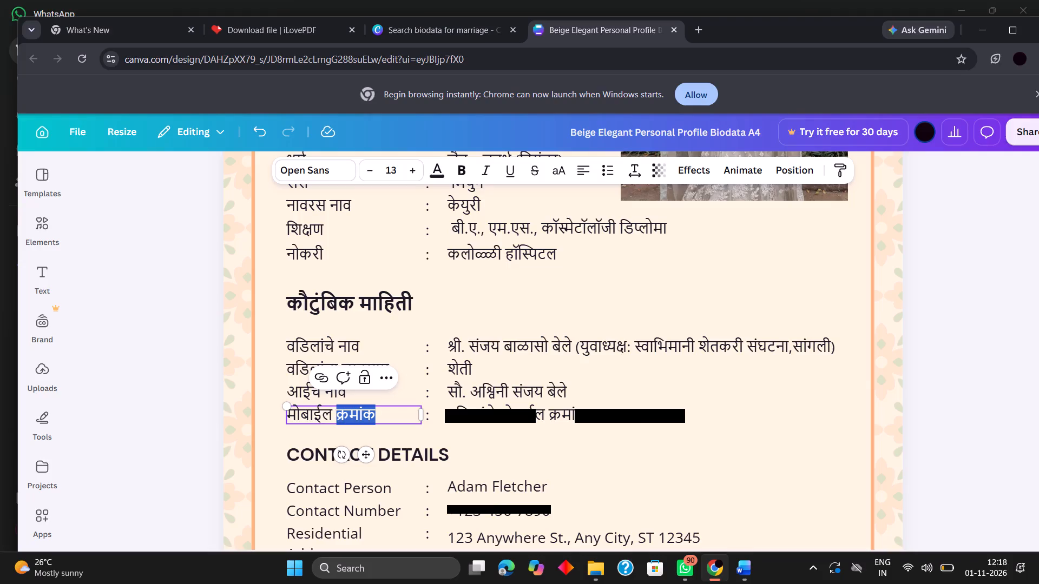
double_click(383, 414)
left_click_drag(383, 414, 376, 412)
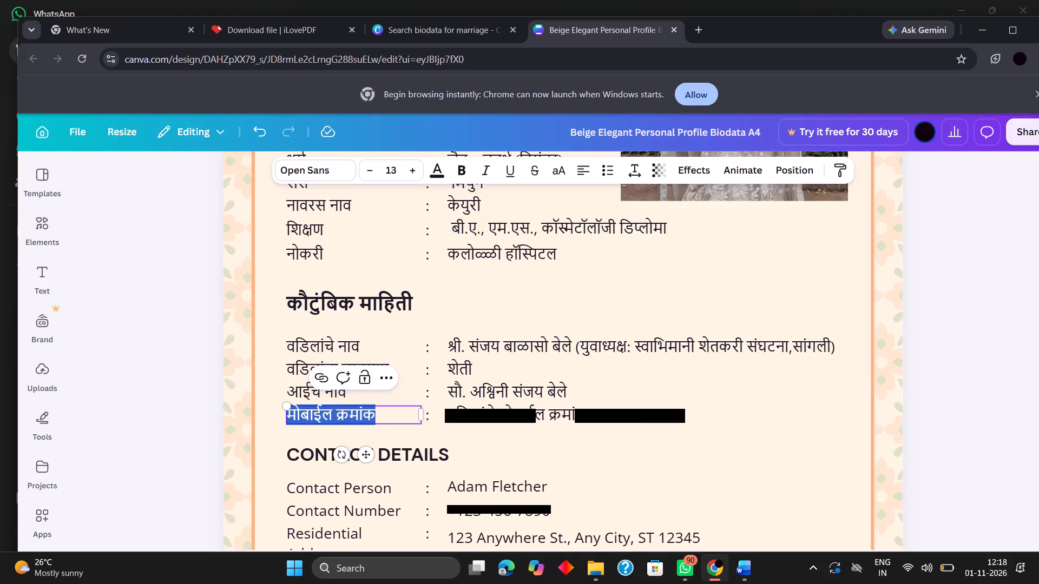
key("ctrl+c")
double_click(323, 393)
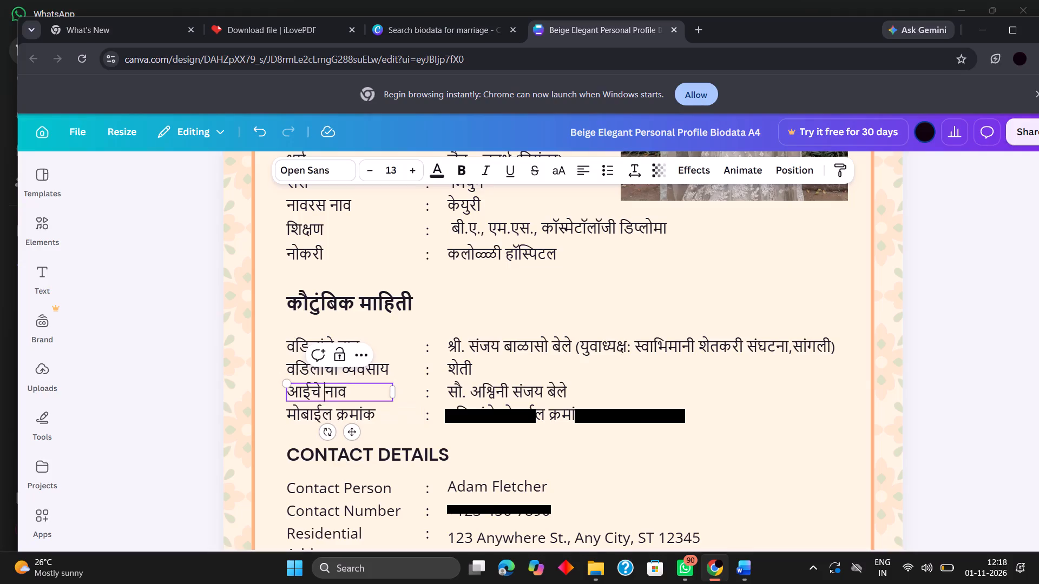
triple_click(323, 393)
left_click(323, 393)
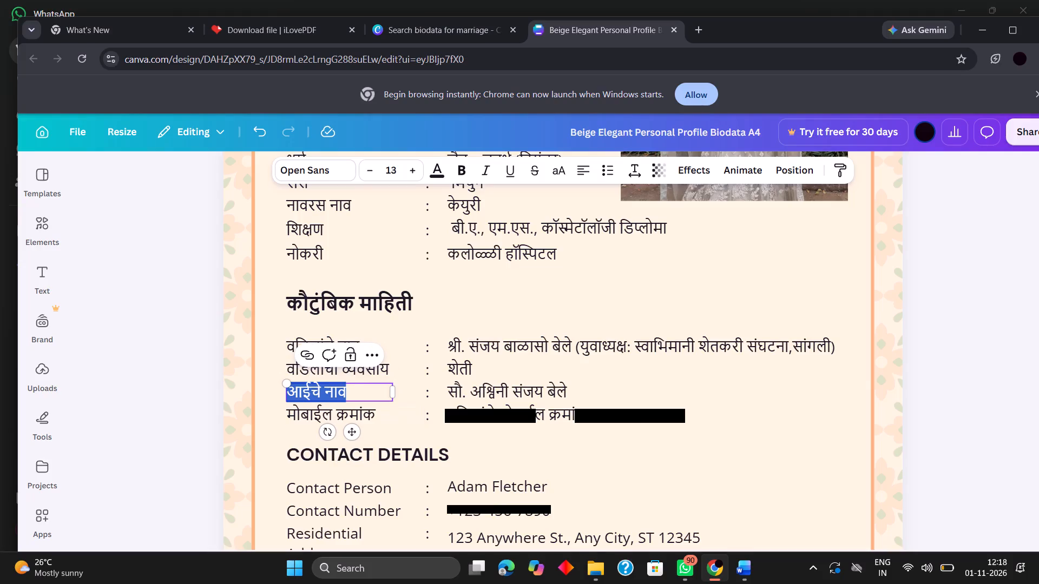
key("ctrl+v")
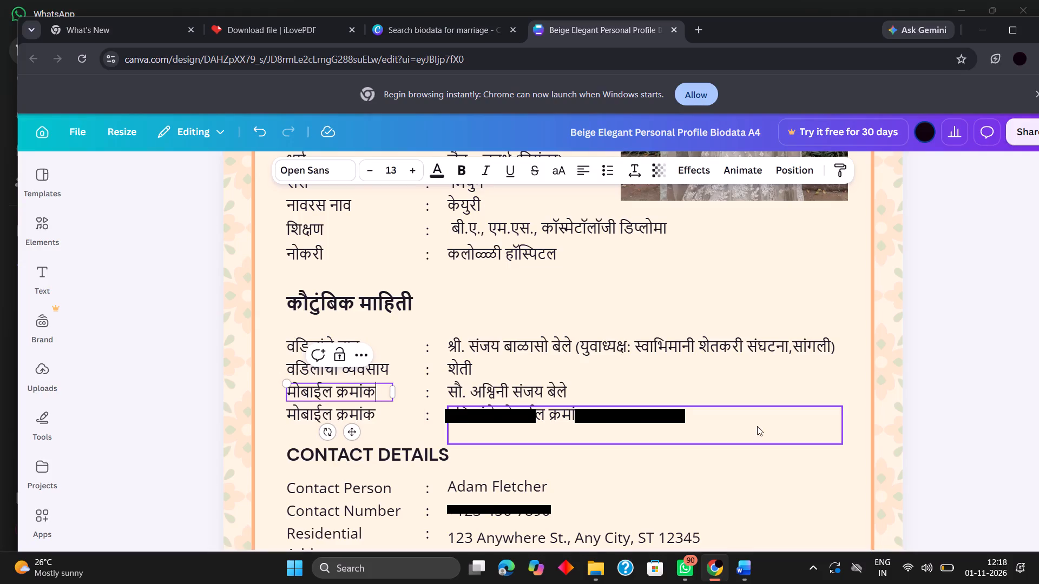
Delete the empty line and the descriptive words before the number in the bottom mobile number field, leaving only the number.
left_click(583, 416)
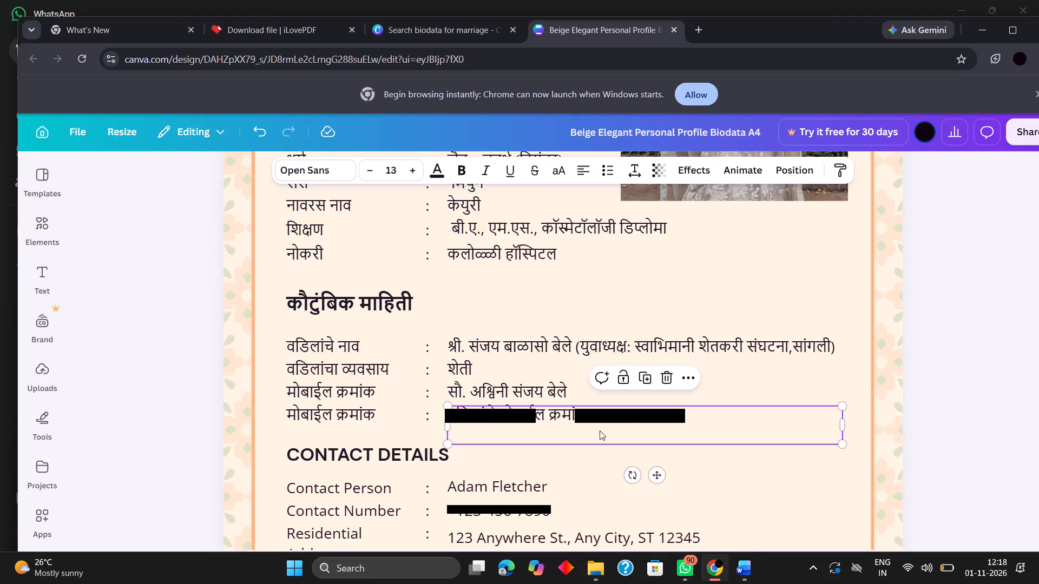
left_click(600, 430)
key("BackSpace")
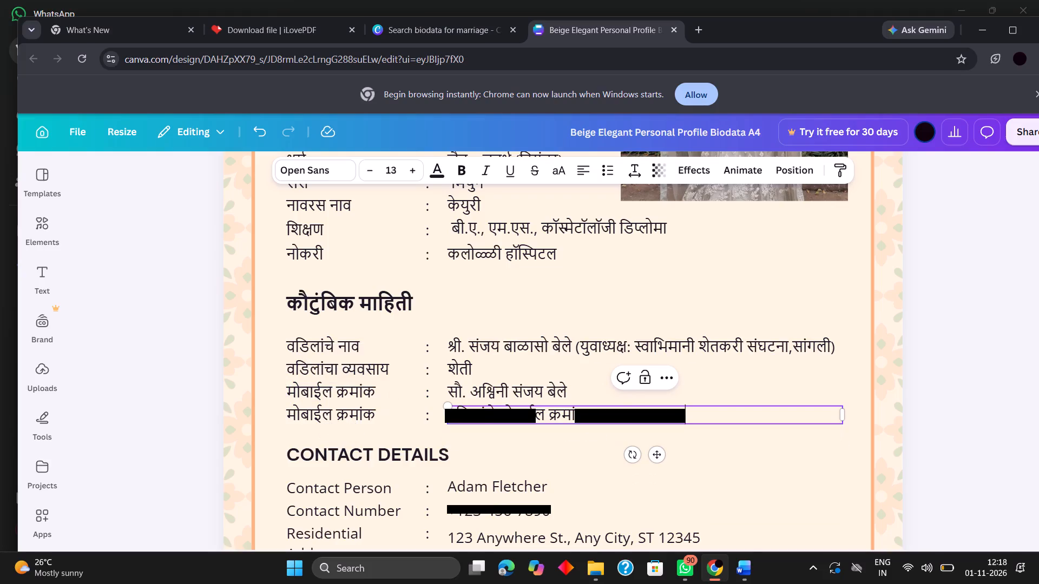
key("ctrl+Left")
key("ctrl+BackSpace")
key("ctrl+BackSpace")
key("ctrl+BackSpace")
key("ctrl+BackSpace")
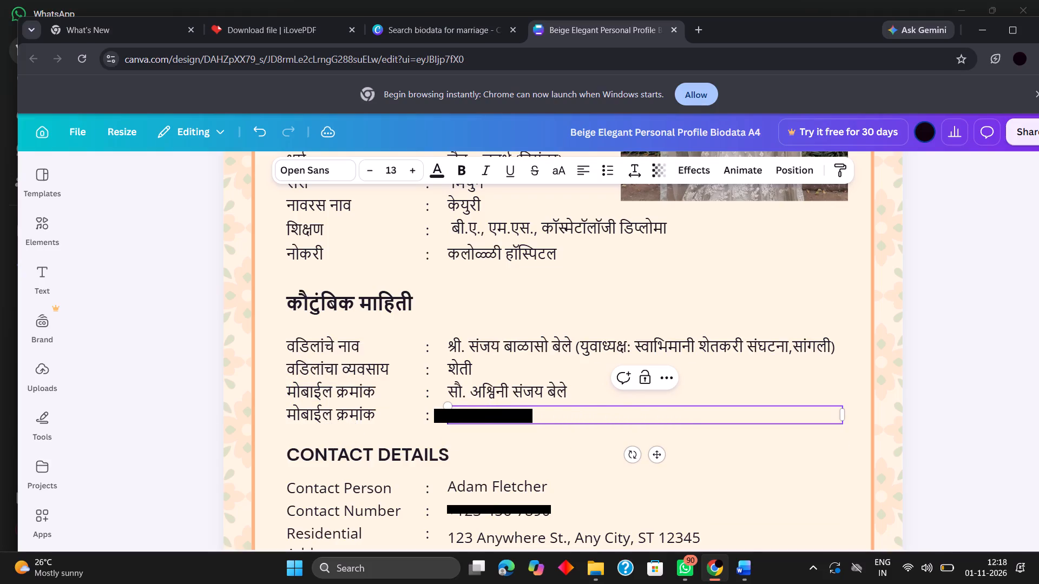
Copy the mobile number from the bottom family row and replace the mother's name in the row above with it.
double_click(532, 417)
key("ctrl+c")
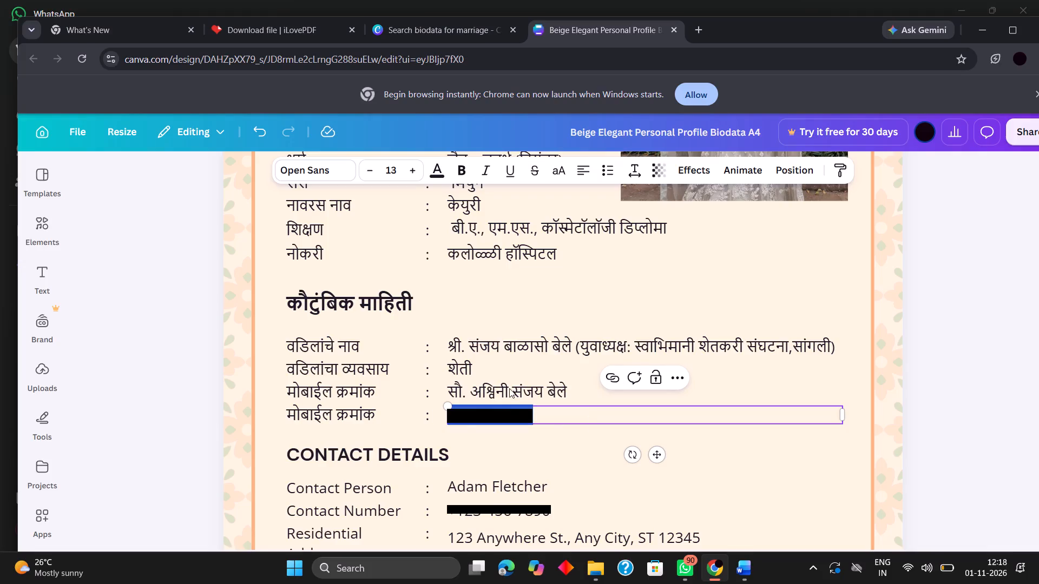
double_click(509, 388)
double_click(509, 388)
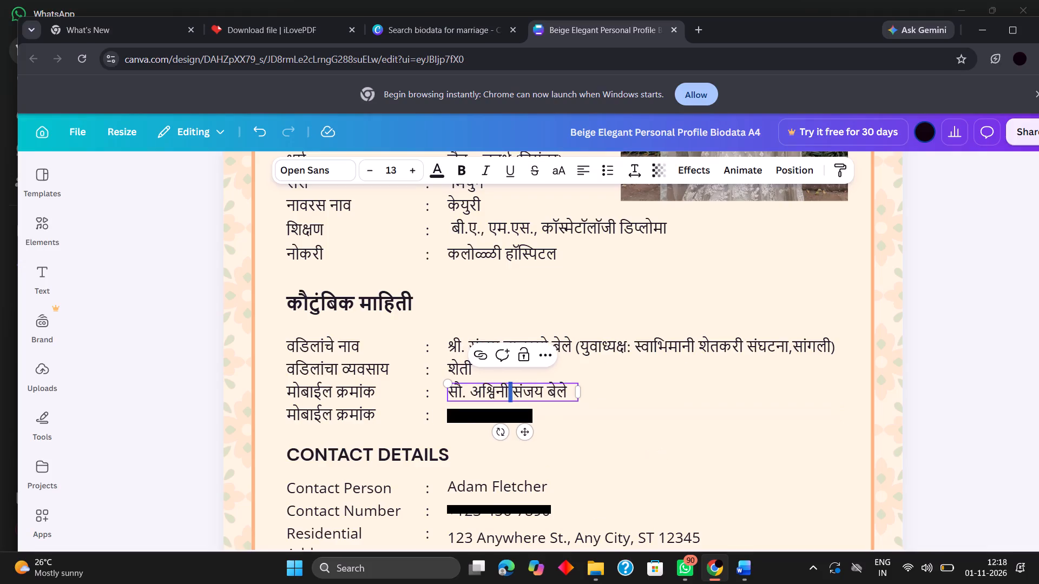
double_click(509, 388)
key("ctrl+v")
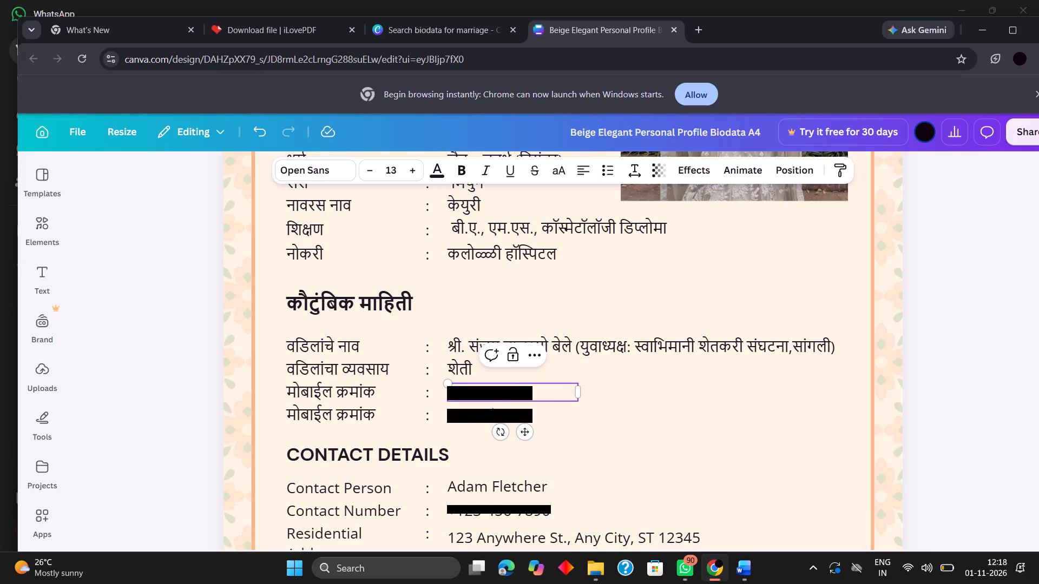
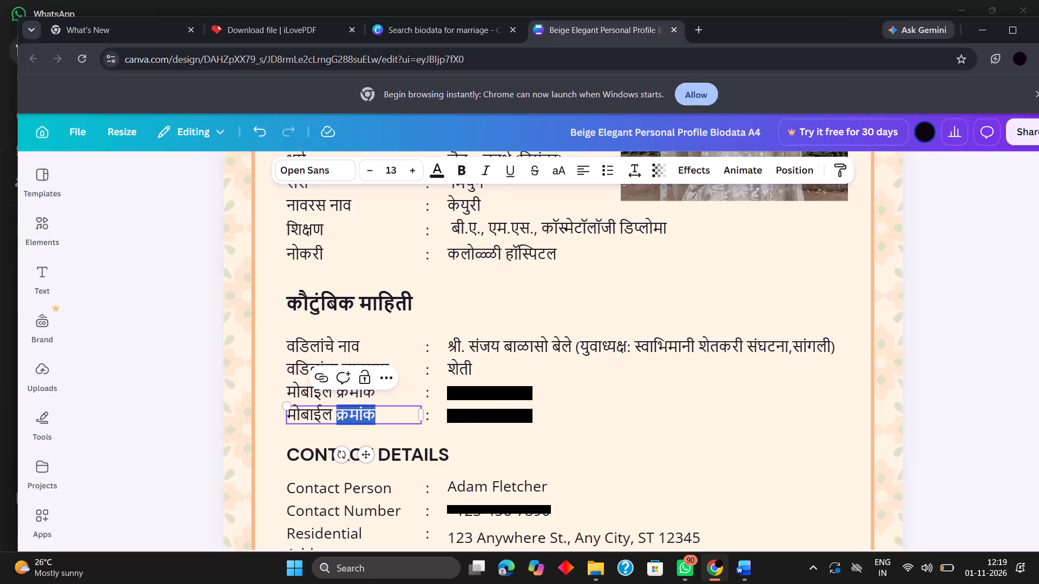
Replace the label मोबाईल क्रमांक in the bottom family row with आईचे नाव.
triple_click(340, 412)
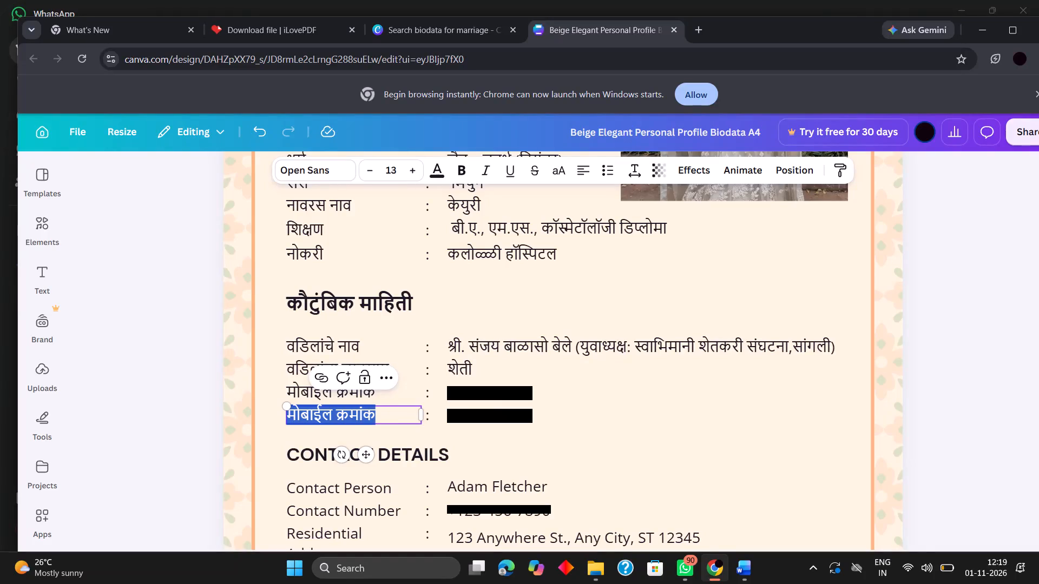
key("ctrl+v")
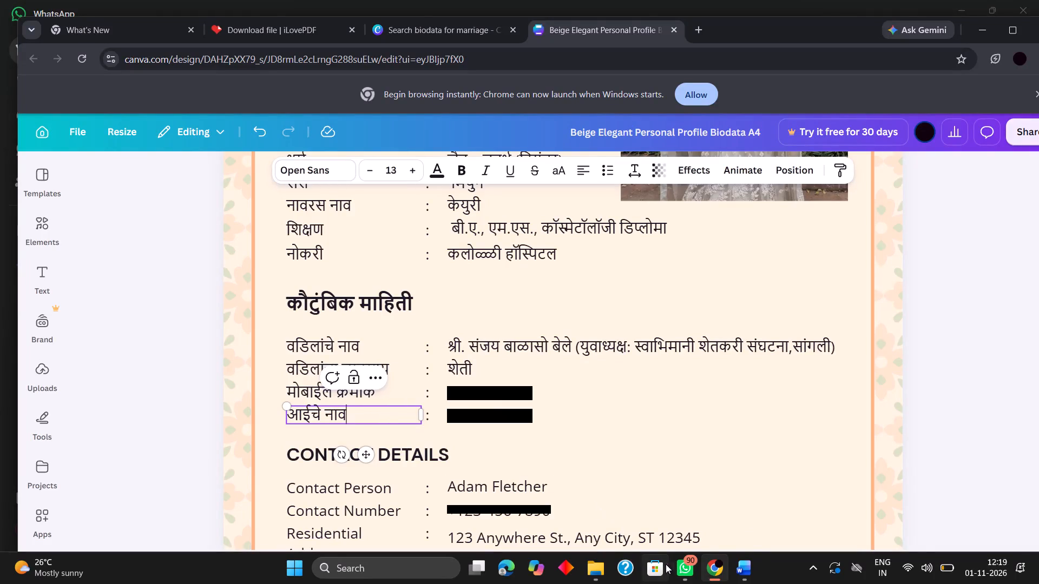
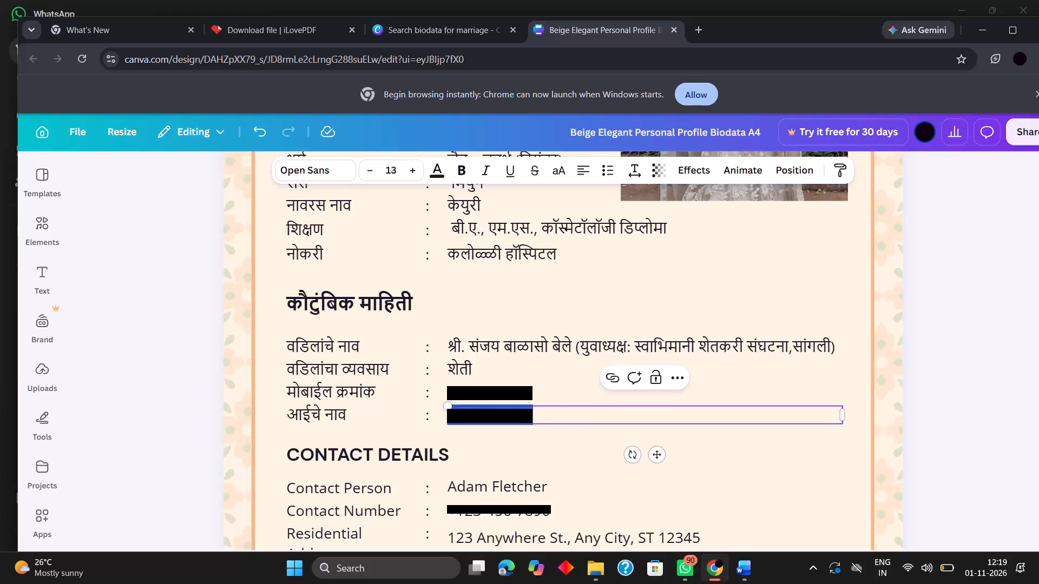
Replace the placeholder value in the आईचे नाव row with the mother's name.
key("ctrl+v")
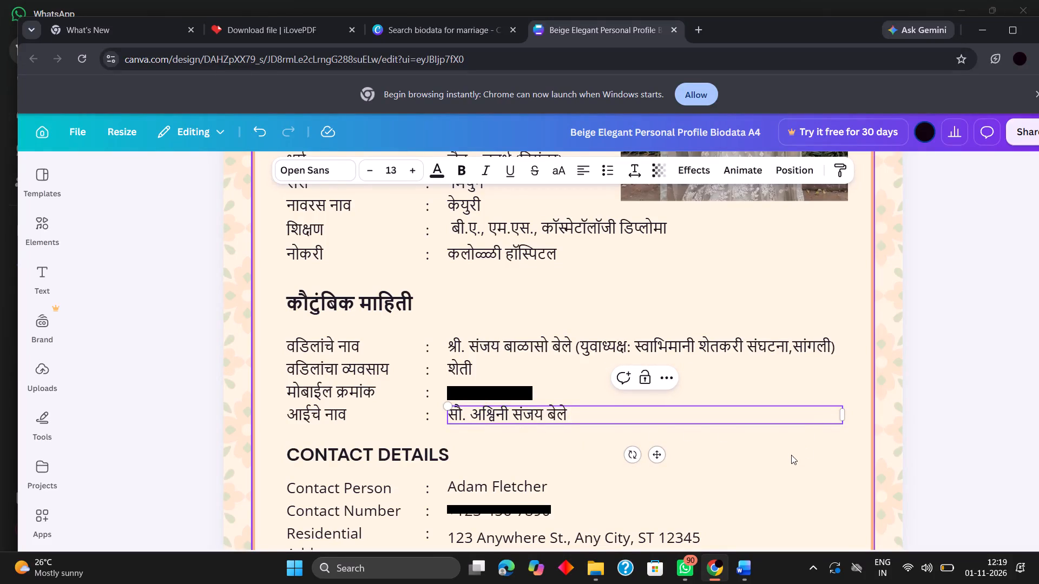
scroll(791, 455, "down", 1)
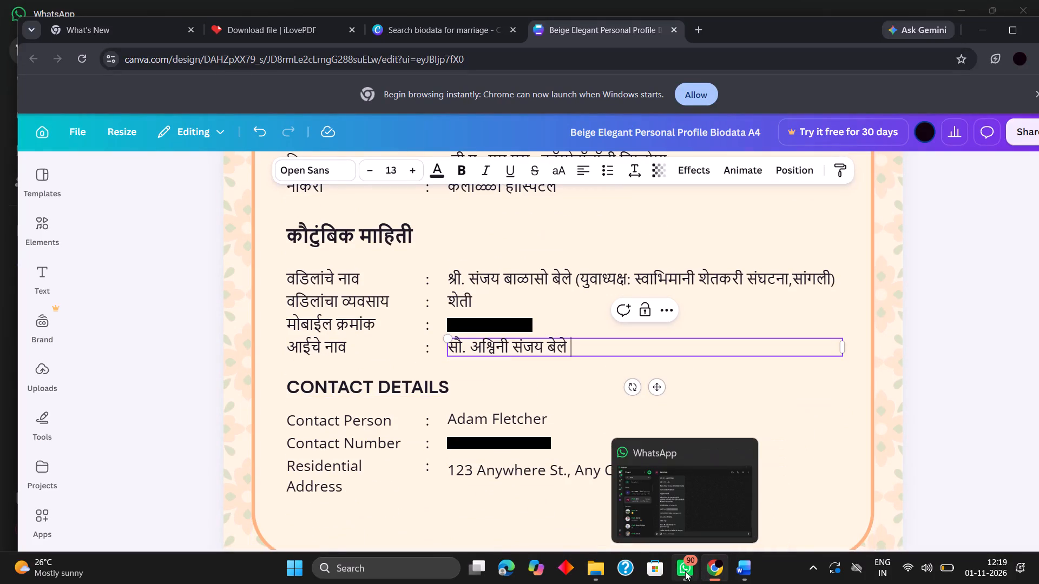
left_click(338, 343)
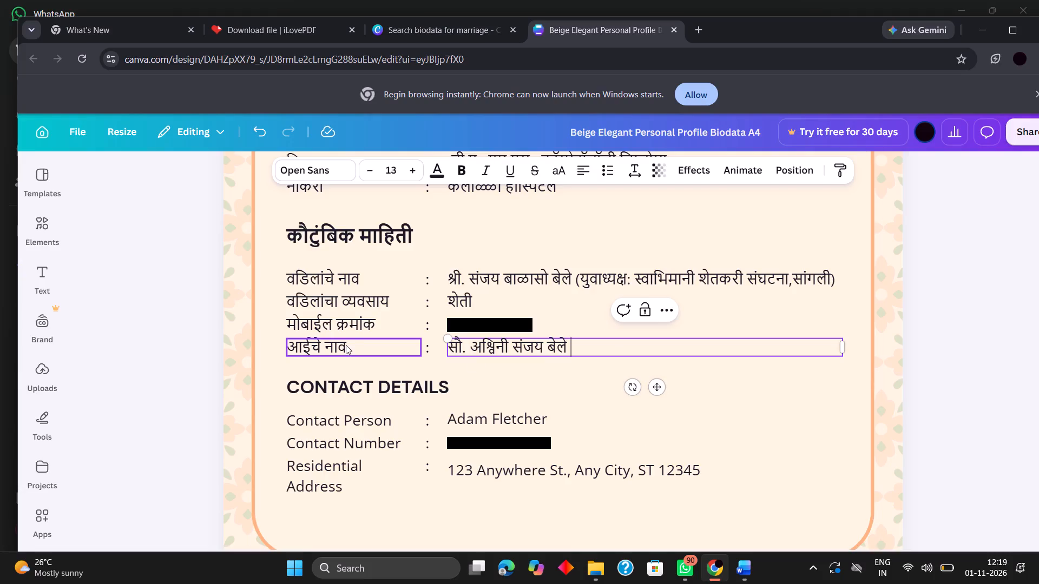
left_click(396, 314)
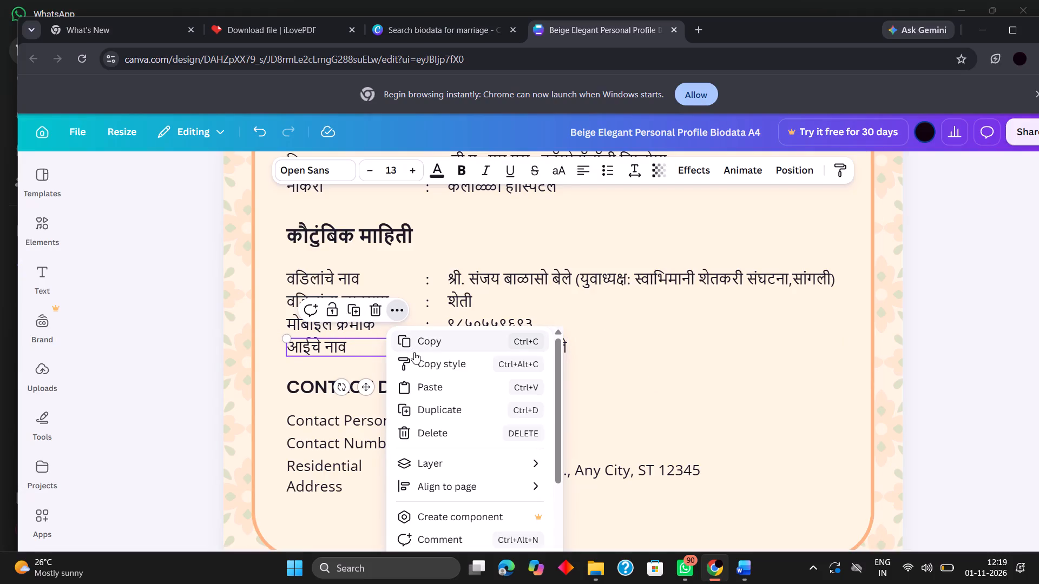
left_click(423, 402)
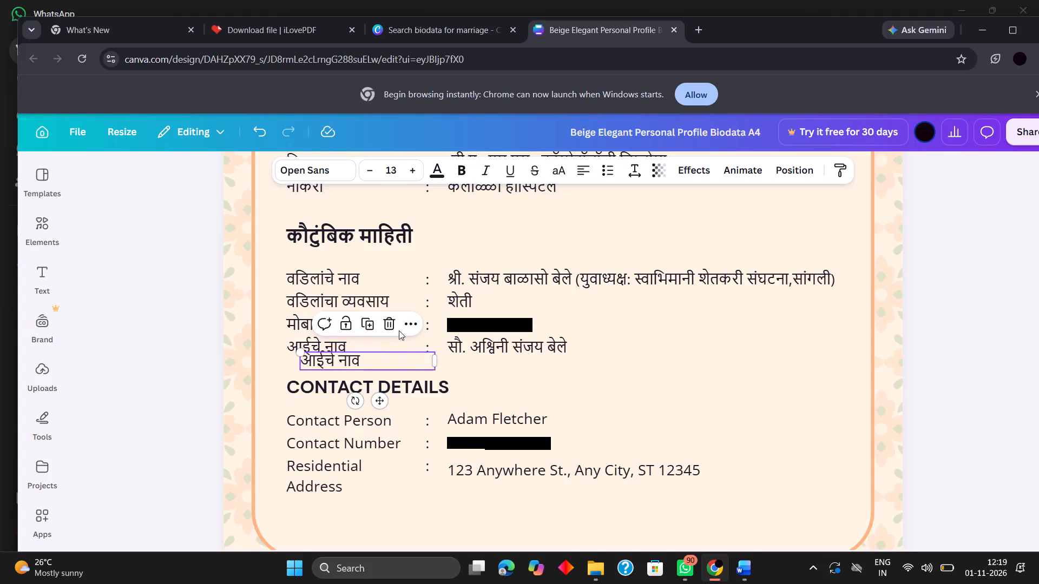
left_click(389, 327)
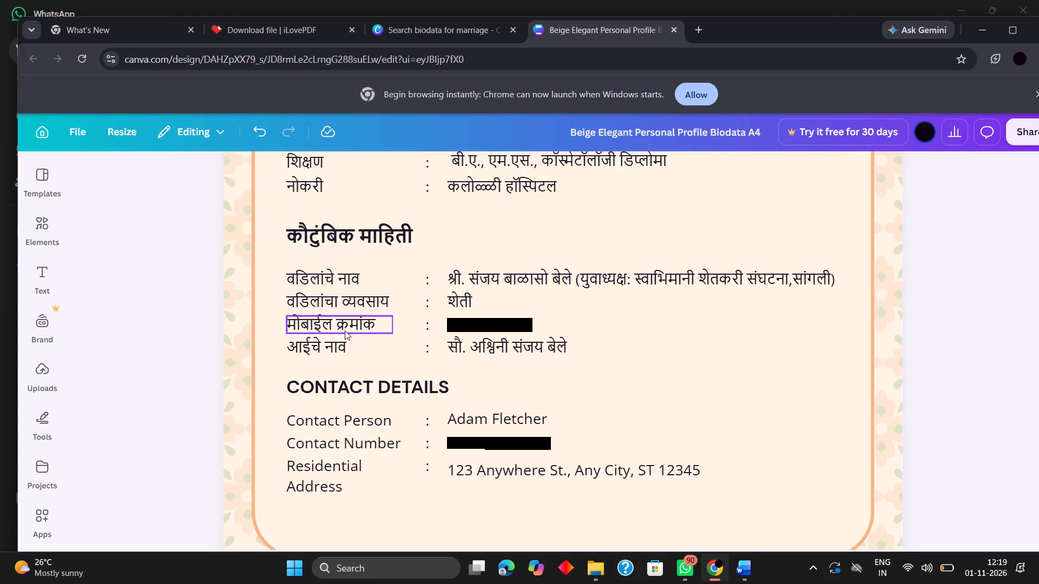
Duplicate the मोबाईल क्रमांक label and place the copy directly below the आईचे नाव label.
left_click(345, 330)
left_click(384, 296)
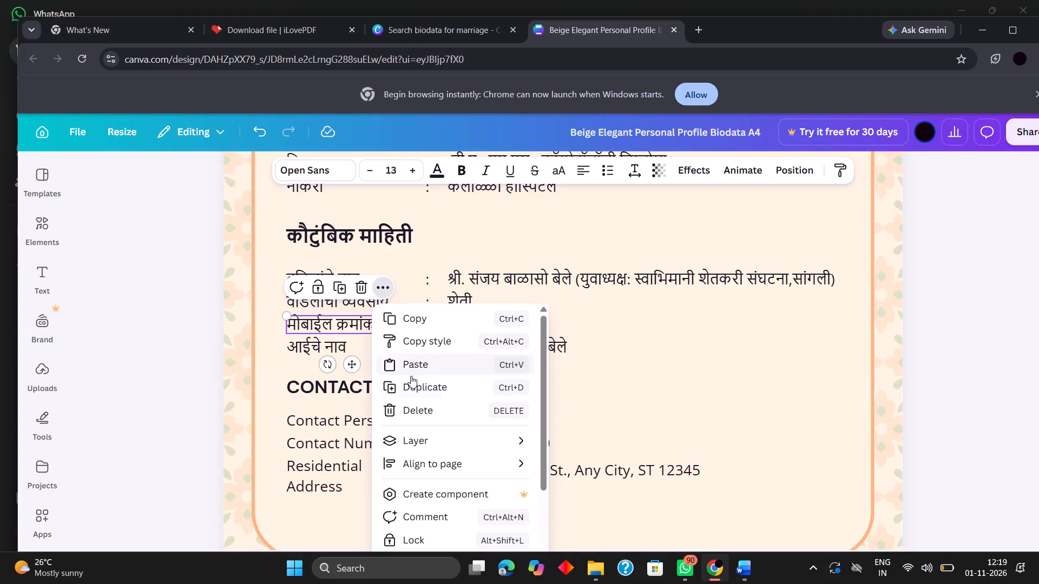
left_click(411, 376)
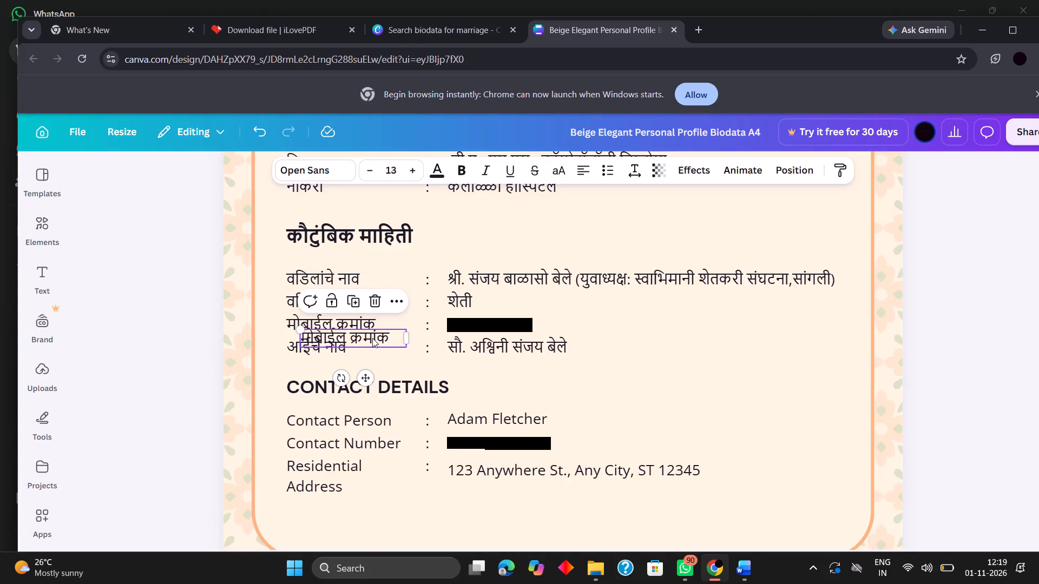
left_click_drag(372, 338, 360, 364)
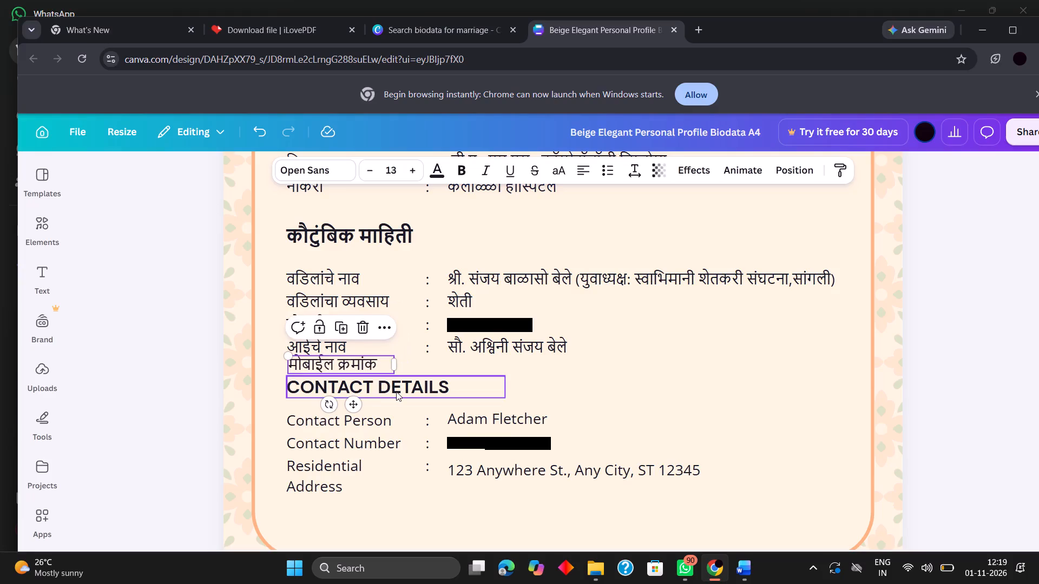
Move the वडिलांचे नाव label, its colon and its value up, closer to the कौटुंबिक माहिती heading, keeping them in line.
scroll(396, 391, "up", 2)
scroll(396, 391, "down", 1)
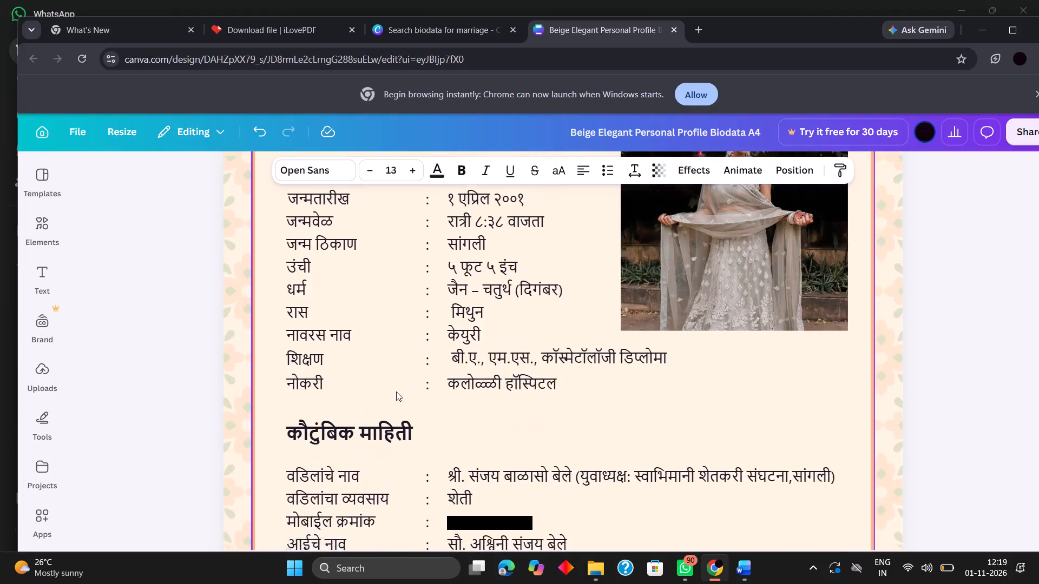
left_click(360, 415)
left_click_drag(360, 415, 360, 415)
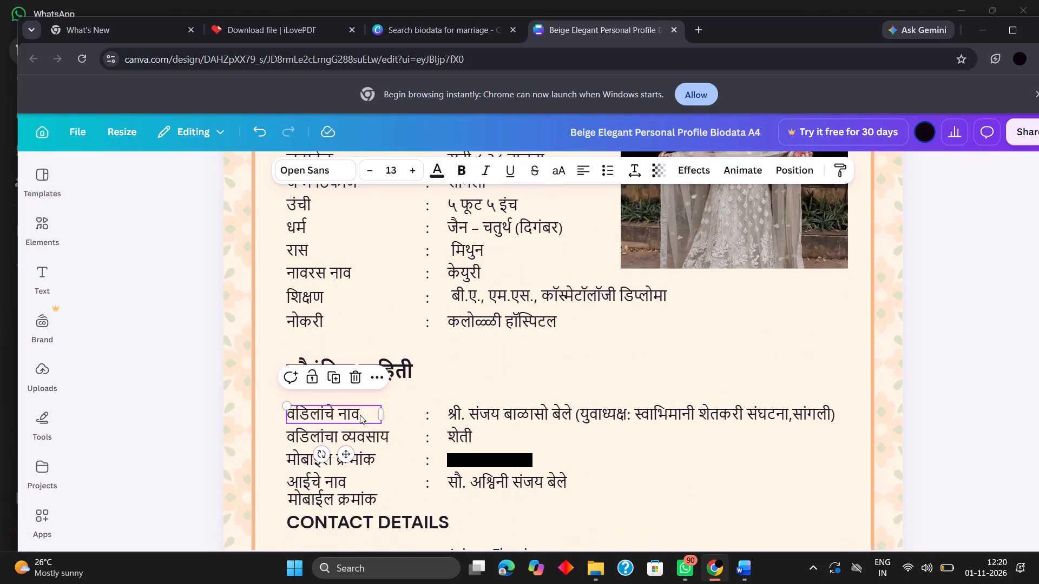
left_click_drag(360, 415, 360, 401)
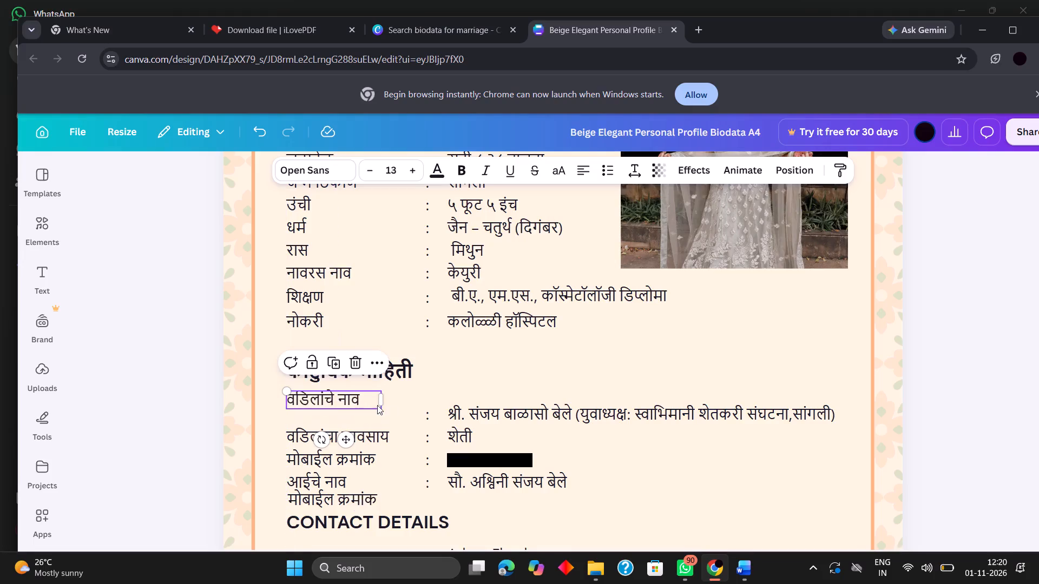
left_click(429, 416)
left_click_drag(429, 416, 429, 411)
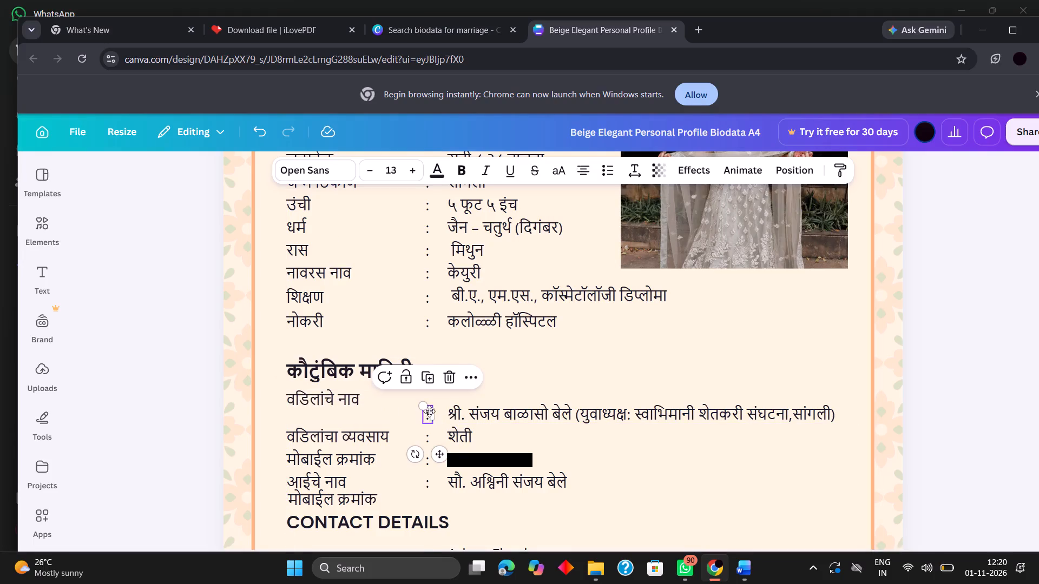
left_click_drag(429, 411, 429, 404)
left_click(457, 414)
left_click_drag(457, 414, 457, 401)
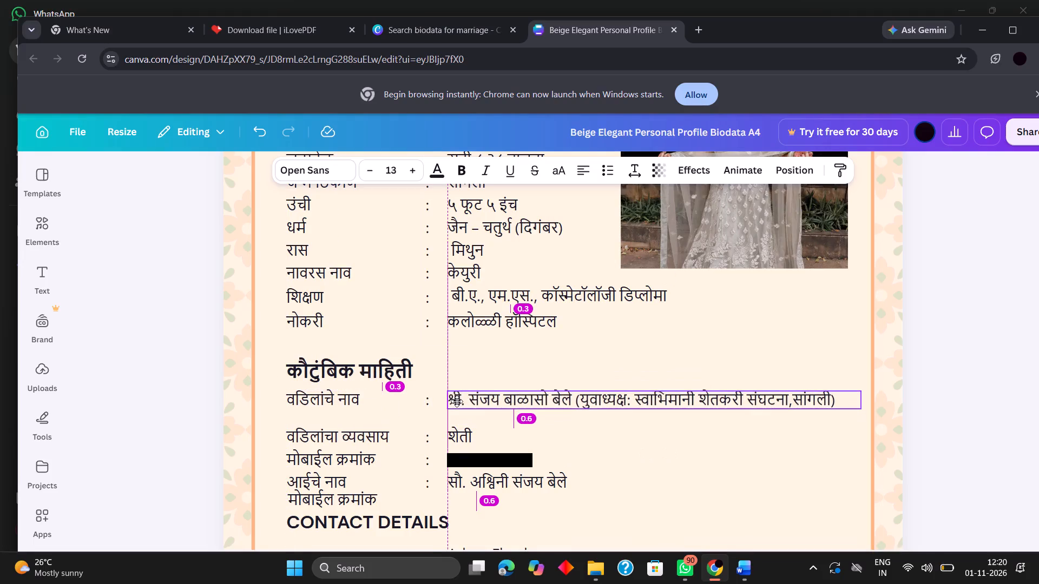
left_click_drag(457, 401, 454, 402)
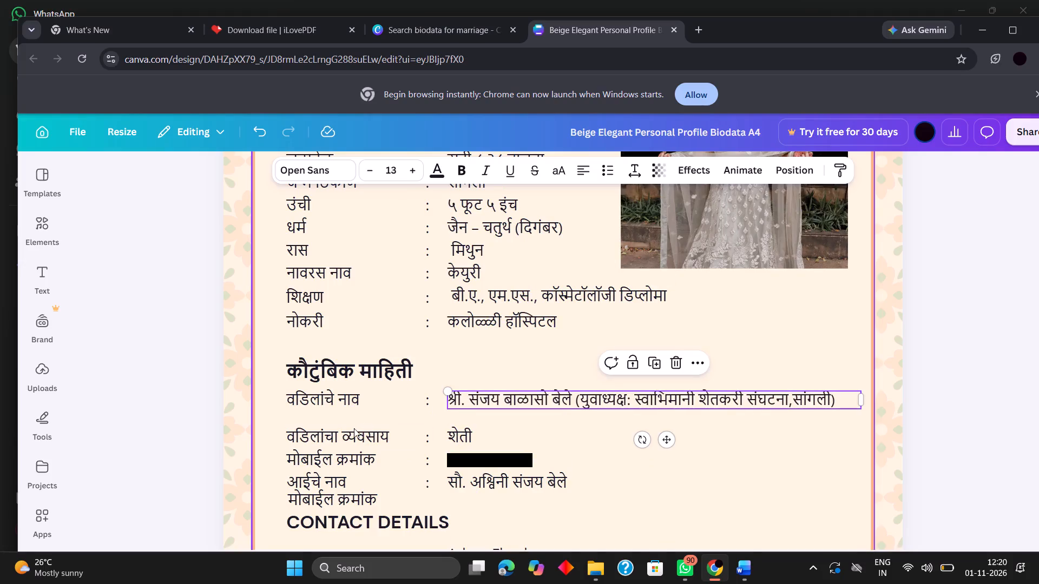
Move the वडिलांचा व्यवसाय label, its colon and the value शेती up beneath the father's name row.
left_click(354, 429)
left_click_drag(354, 429, 354, 420)
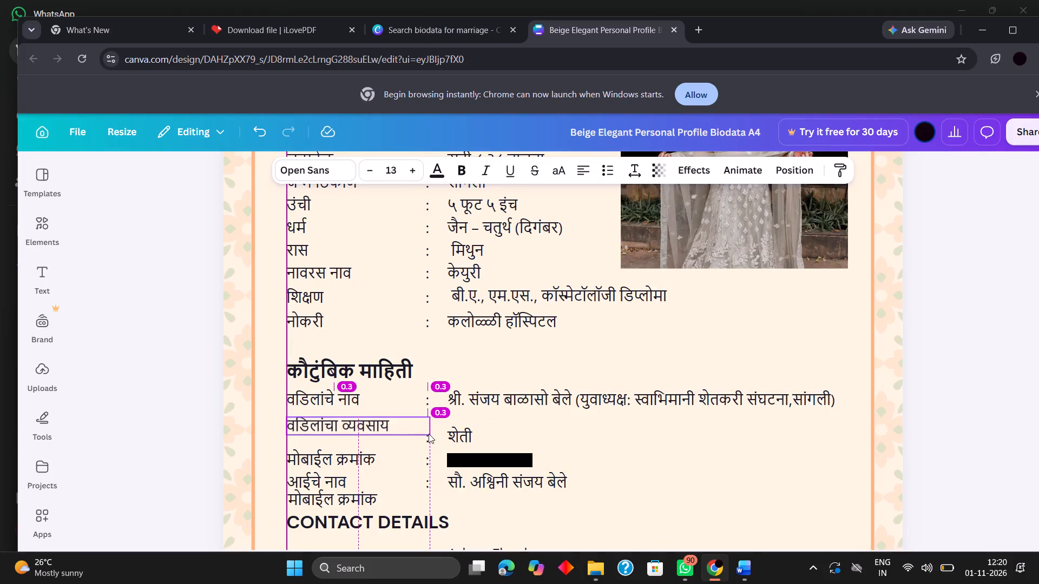
left_click(428, 440)
left_click(424, 438)
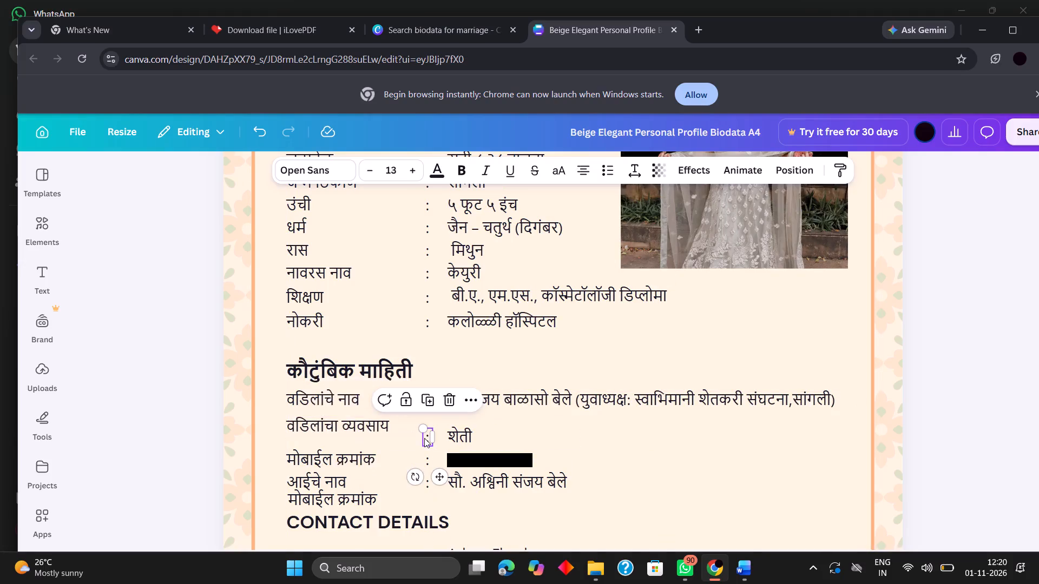
left_click_drag(425, 439, 423, 429)
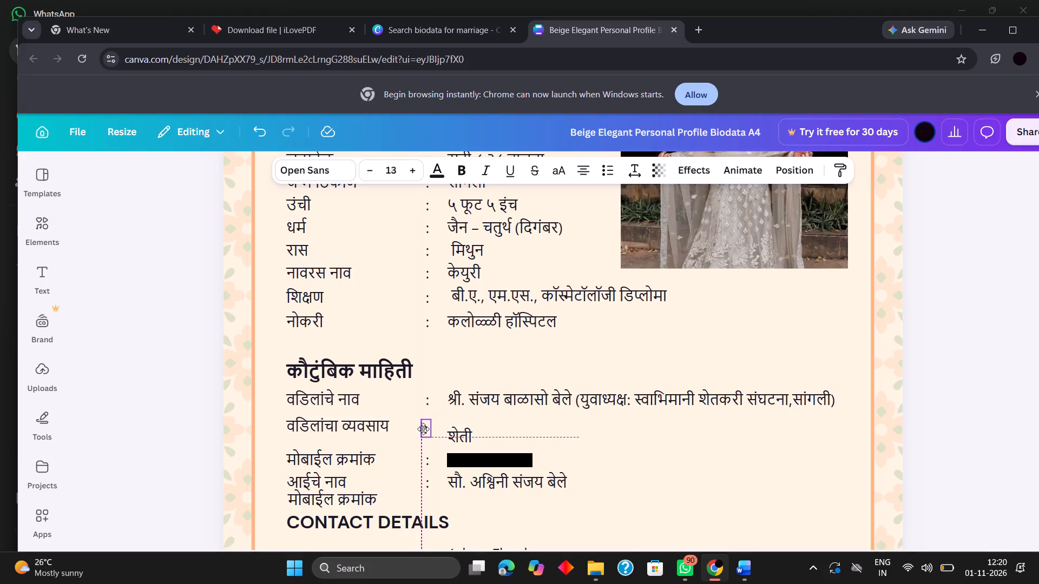
left_click_drag(423, 429, 422, 429)
left_click_drag(422, 429, 423, 427)
left_click(451, 437)
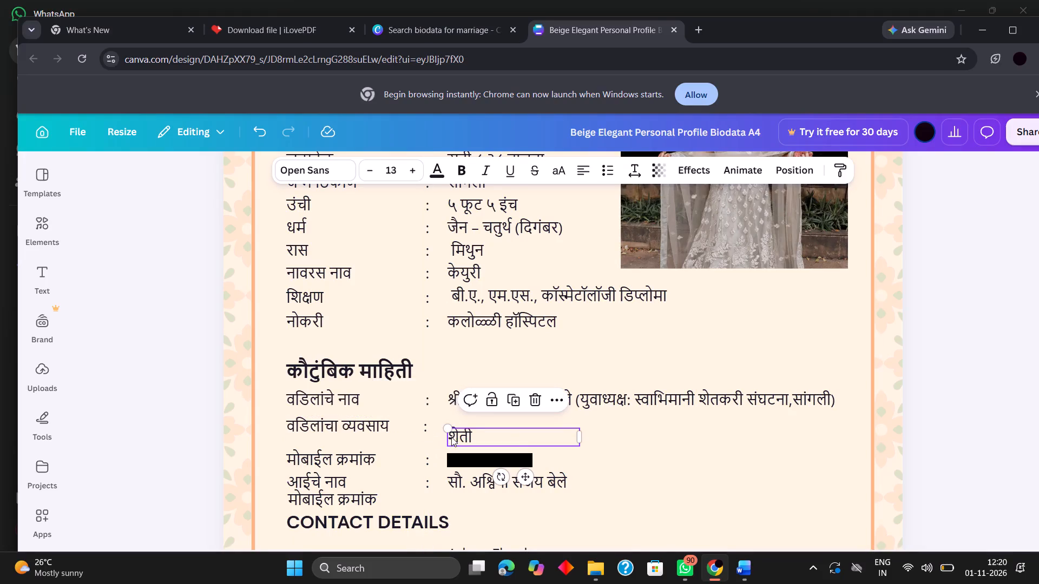
left_click_drag(452, 437, 449, 426)
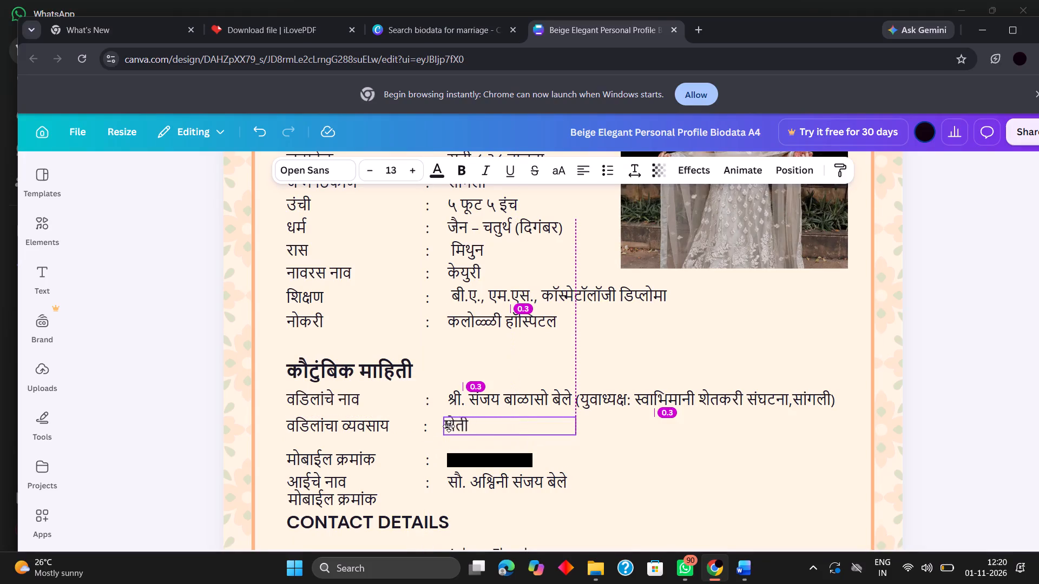
left_click_drag(449, 426, 450, 424)
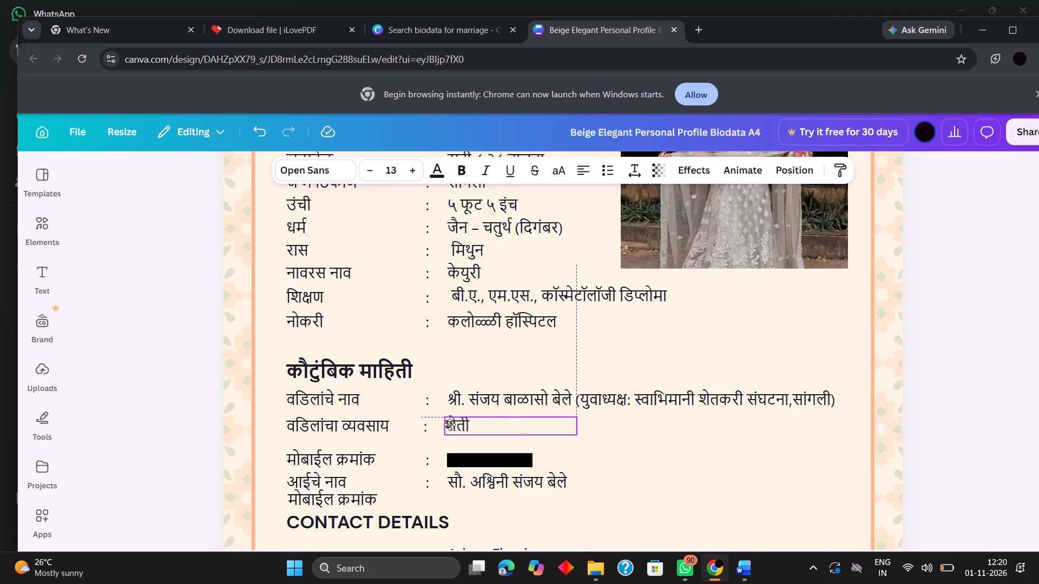
left_click_drag(450, 424, 453, 424)
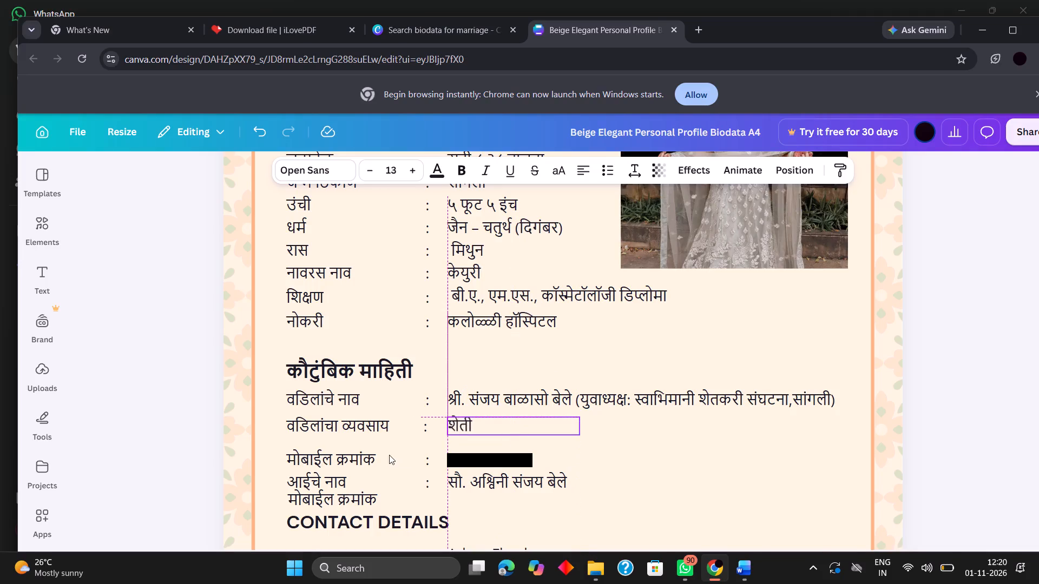
Move the upper मोबाईल क्रमांक label and its colon up beneath the वडिलांचा व्यवसाय row.
left_click(357, 466)
left_click_drag(357, 466, 357, 456)
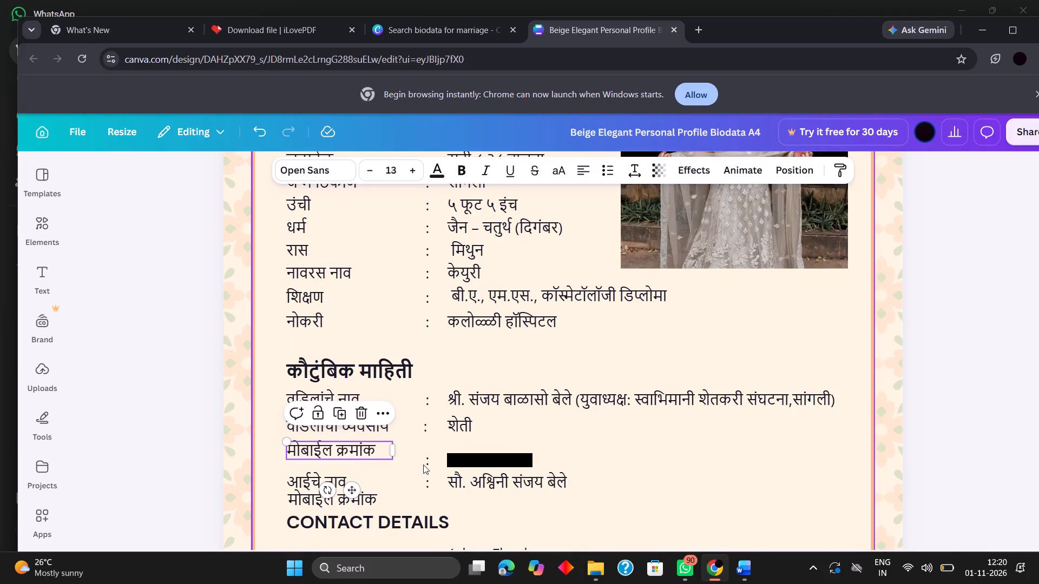
left_click(423, 464)
left_click_drag(423, 464, 425, 453)
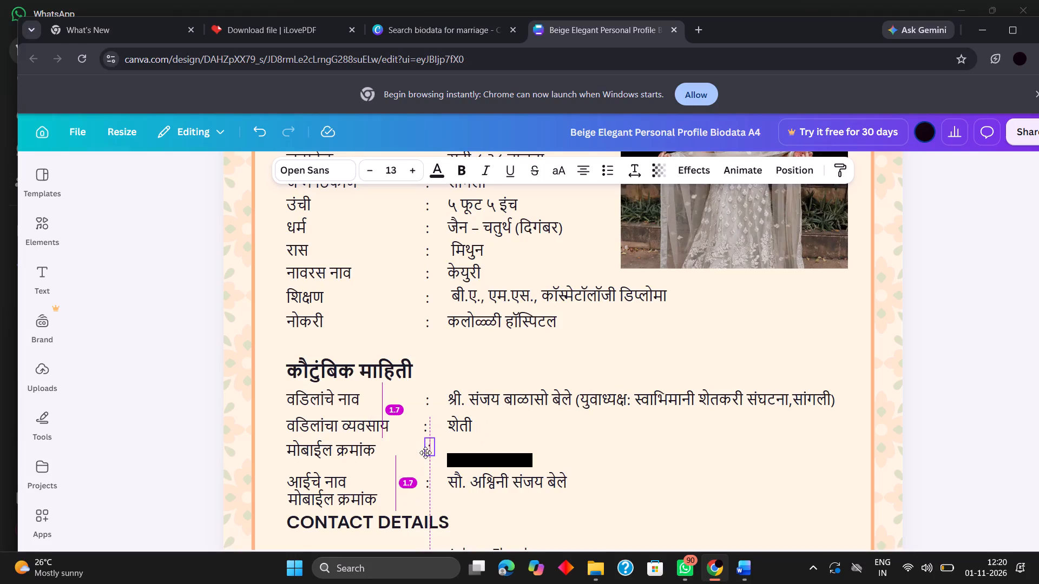
left_click_drag(425, 453, 423, 452)
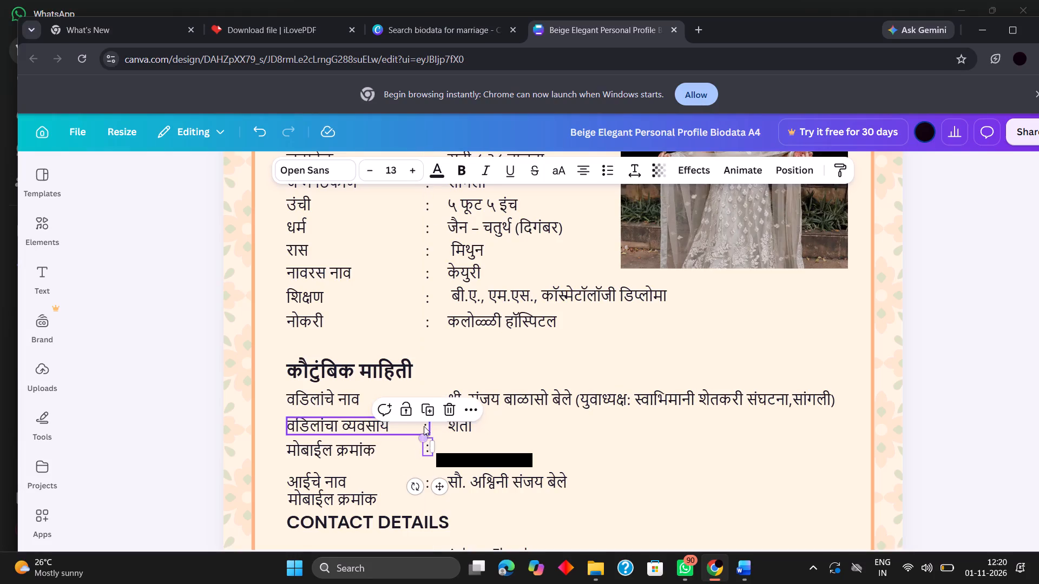
Narrow the वडिलांचा व्यवसाय label's text box and align that row's colon with the colon column.
left_click(424, 426)
left_click(424, 426)
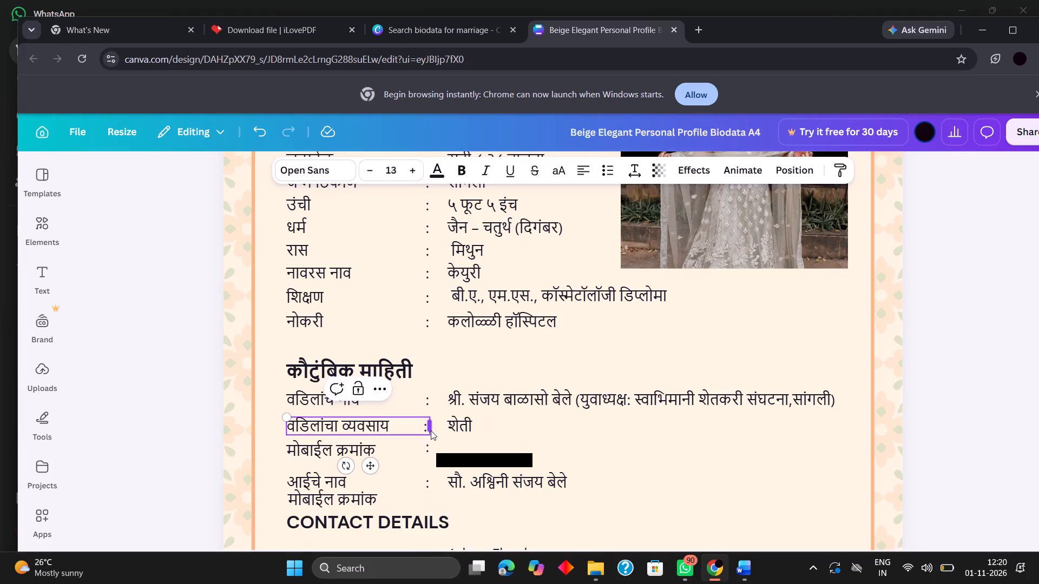
left_click(431, 430)
left_click_drag(430, 429, 418, 424)
left_click(424, 429)
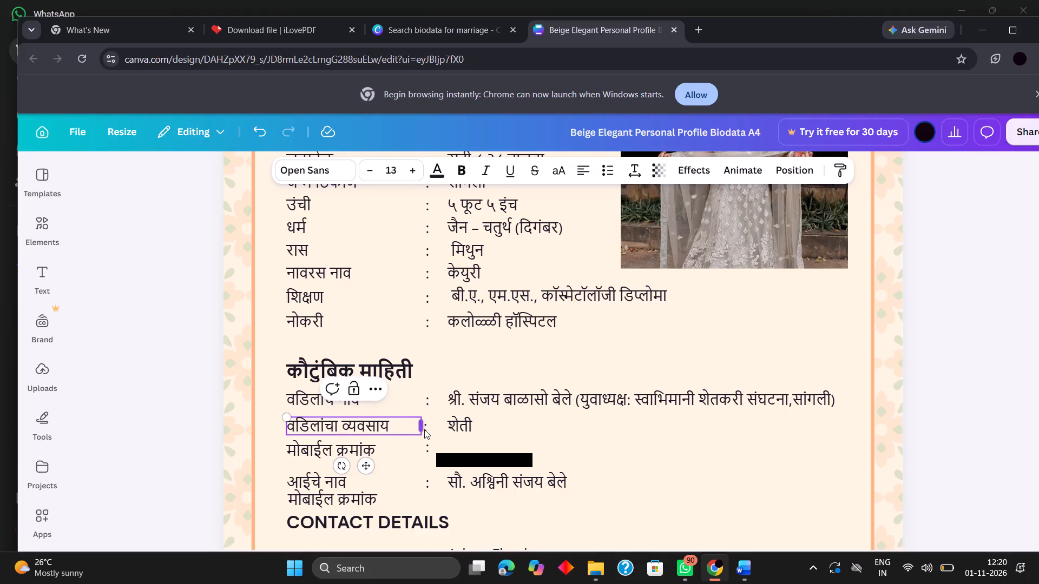
left_click(425, 429)
left_click_drag(421, 429, 416, 428)
left_click(424, 429)
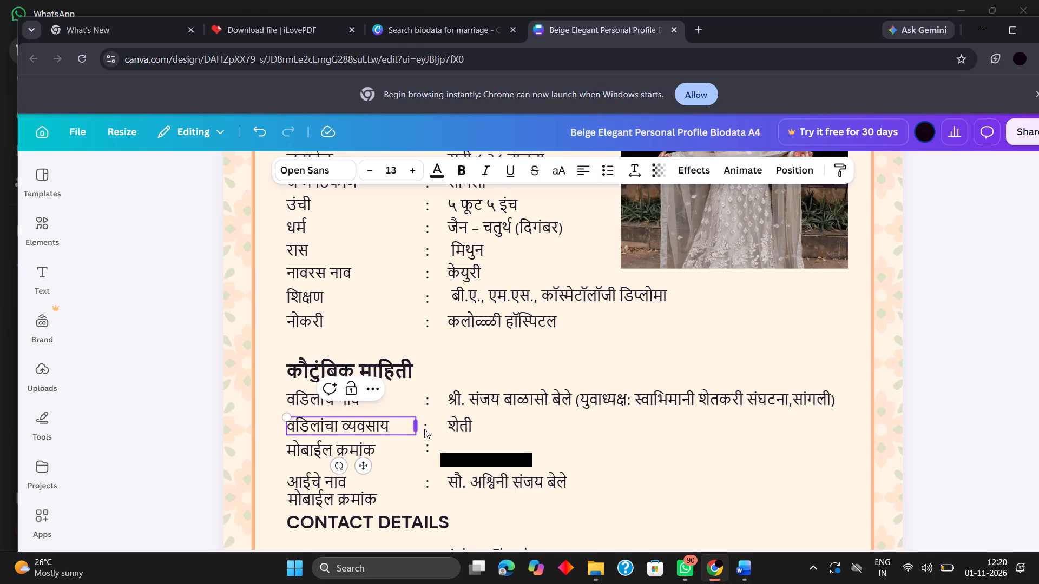
left_click(424, 429)
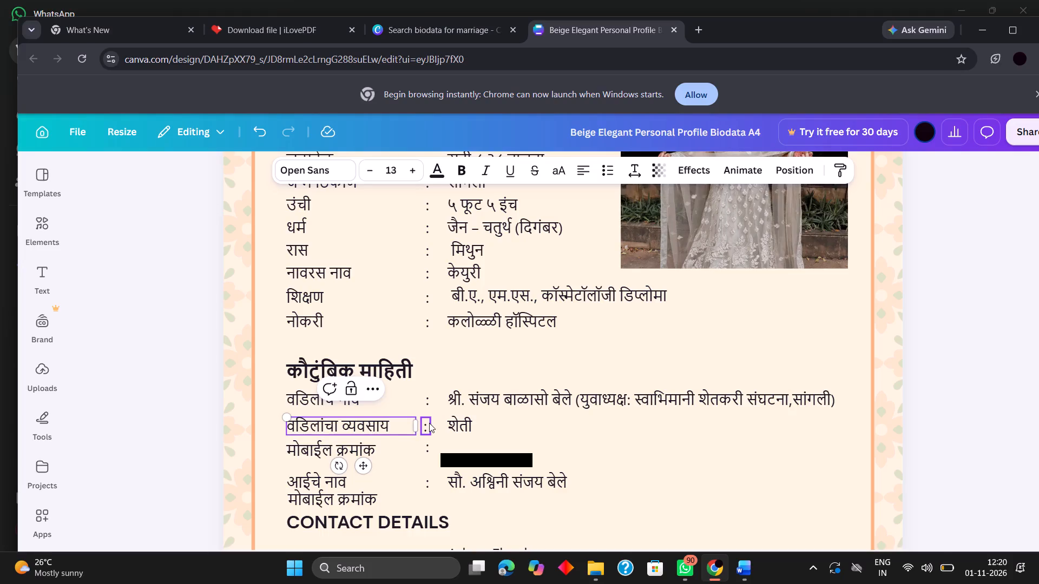
left_click(429, 423)
left_click(426, 426)
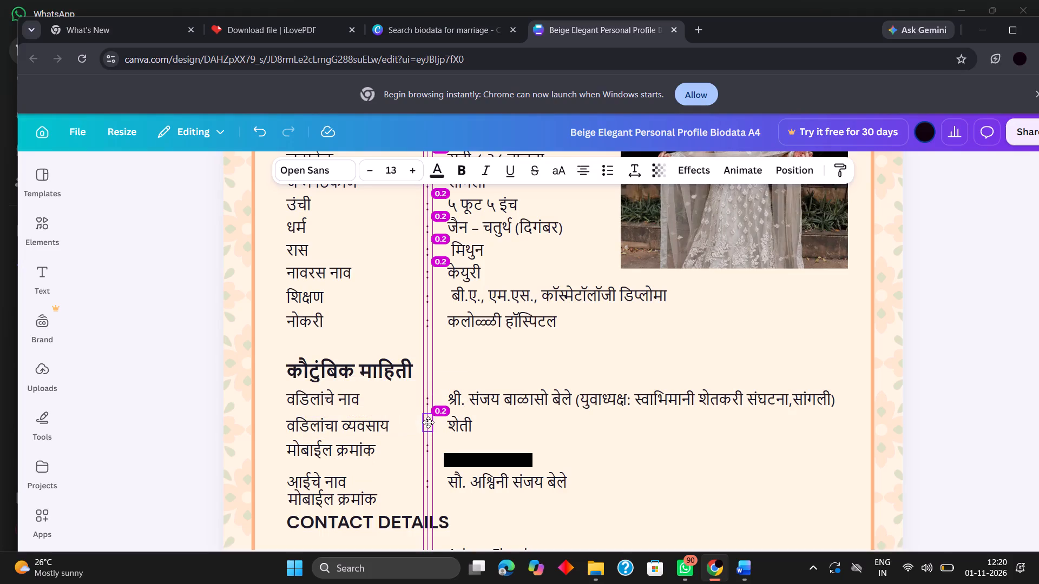
Move the father's mobile number up beside its मोबाईल क्रमांक label and colon.
left_click(458, 454)
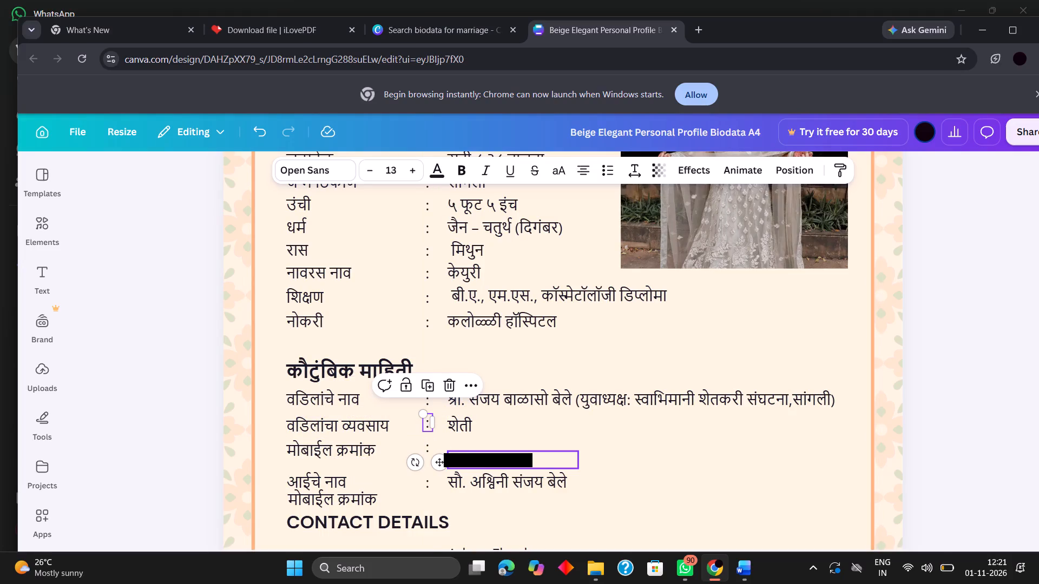
left_click_drag(459, 455, 460, 442)
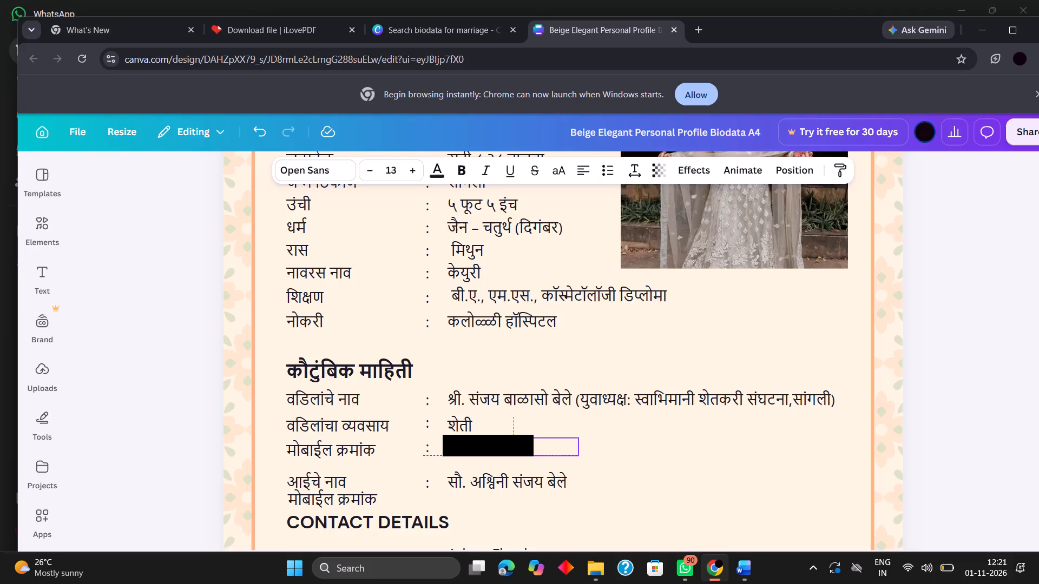
left_click_drag(460, 442, 457, 443)
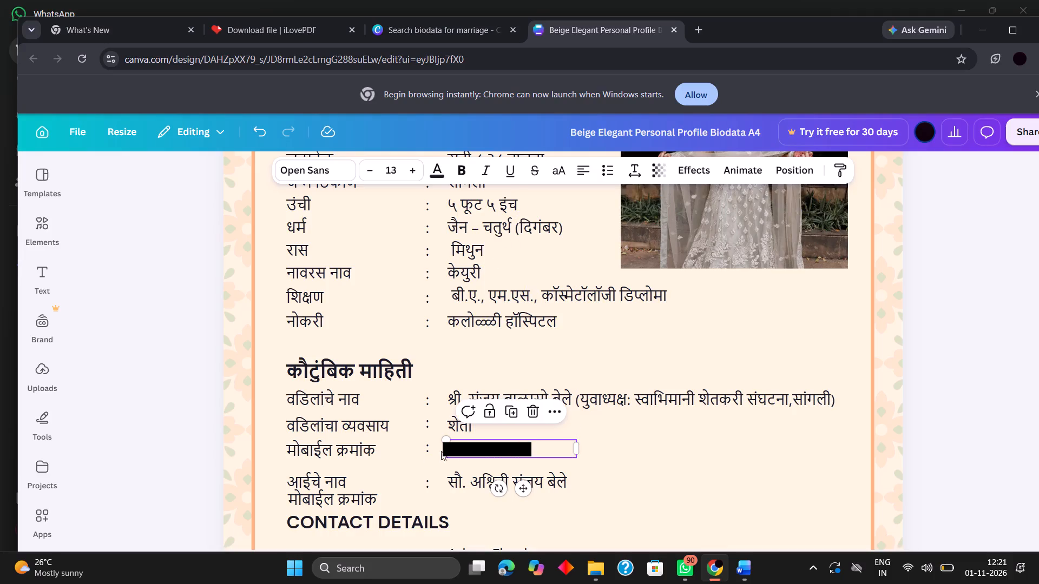
Move the आईचे नाव label, its colon and the mother's name up beneath the father's मोबाईल क्रमांक row.
left_click(351, 482)
left_click_drag(351, 482, 350, 474)
left_click(430, 484)
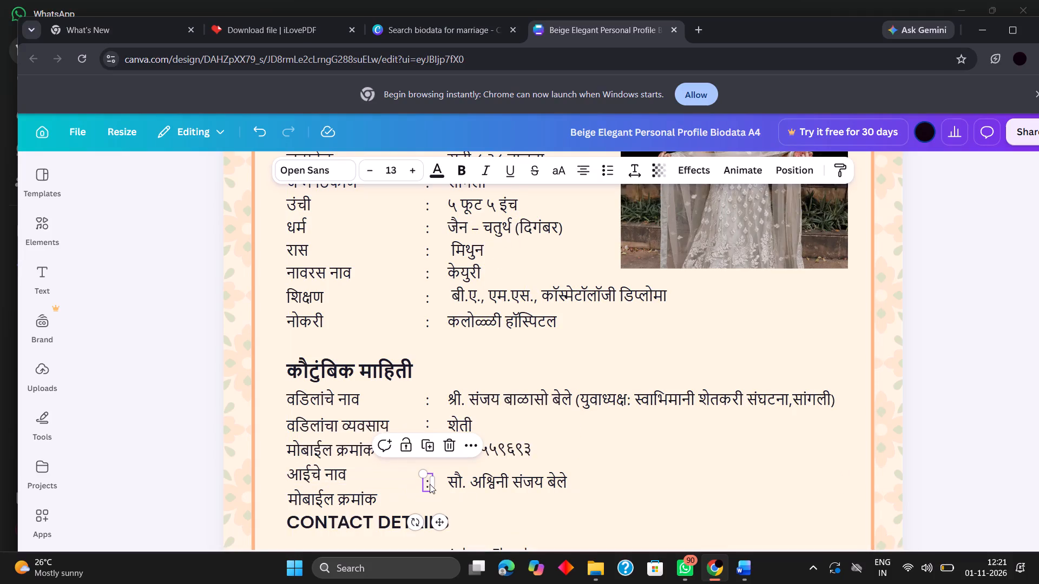
left_click_drag(430, 484, 430, 476)
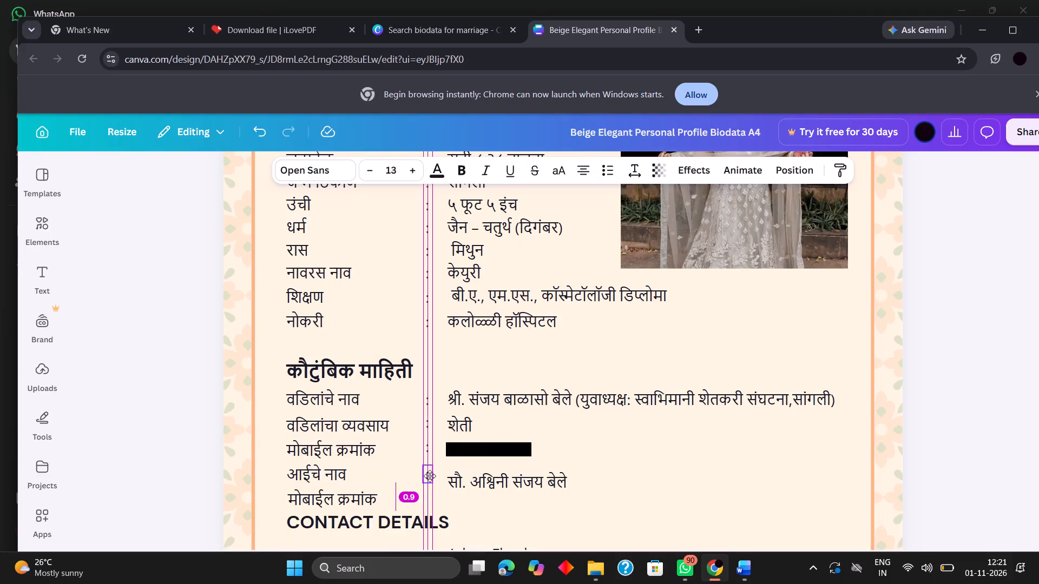
left_click_drag(430, 476, 430, 475)
left_click(465, 483)
left_click_drag(465, 483, 465, 475)
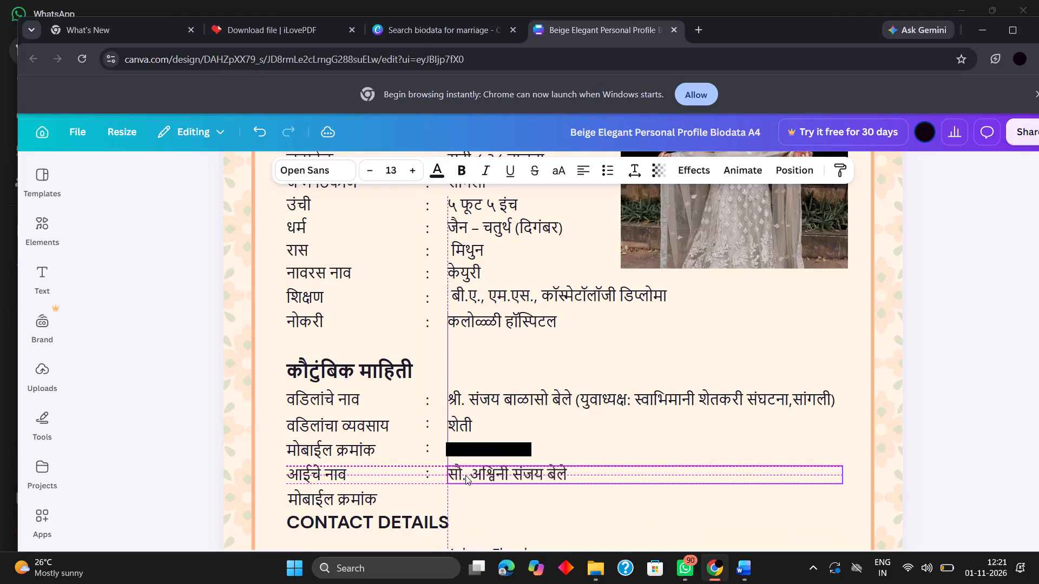
Duplicate the आईचे नाव row's colon and place the copy beside the lower मोबाईल क्रमांक label, aligned with the colon column.
left_click(431, 477)
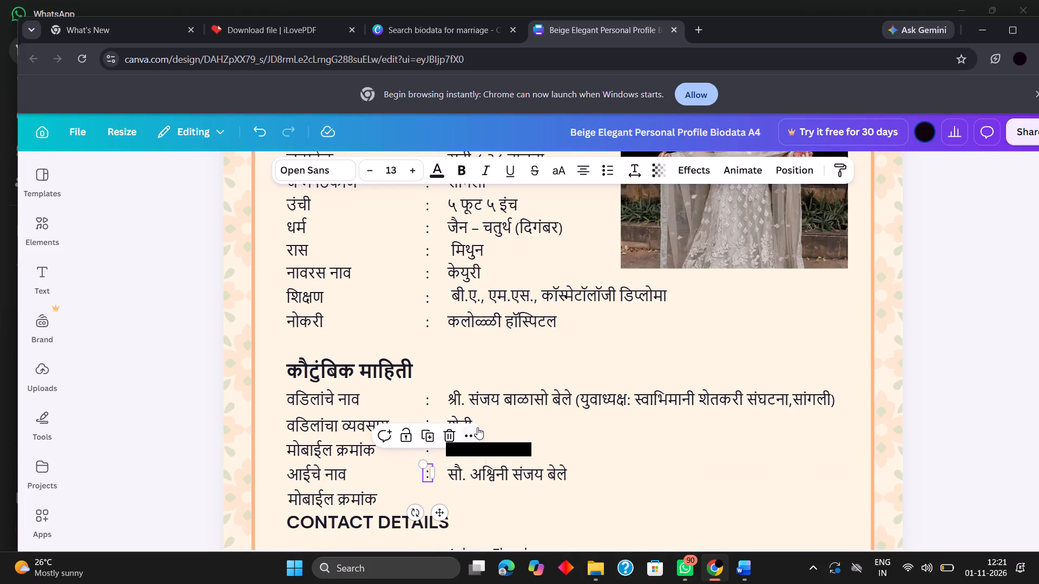
left_click(477, 427)
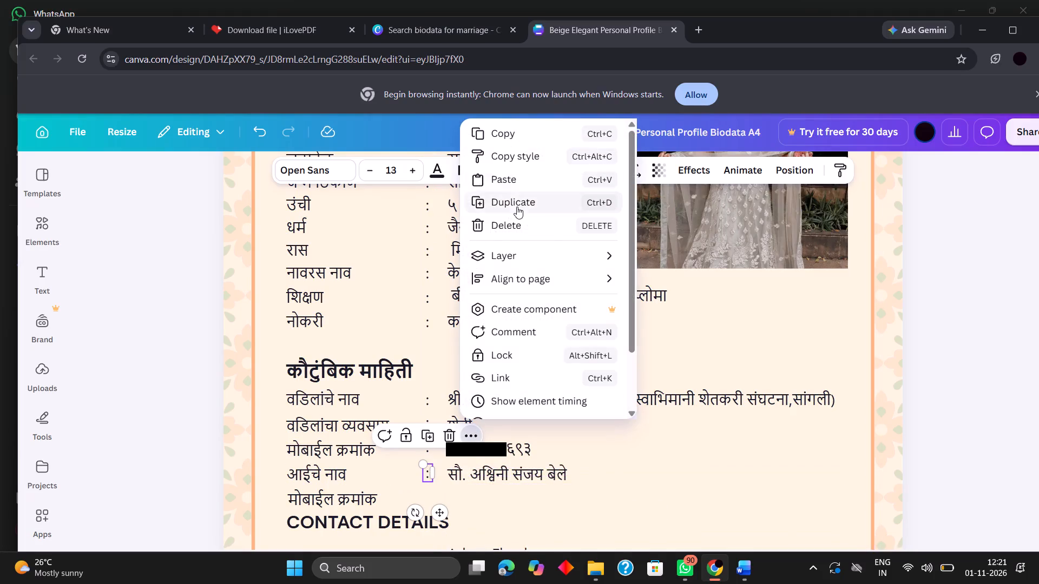
left_click(517, 207)
left_click_drag(442, 492, 433, 497)
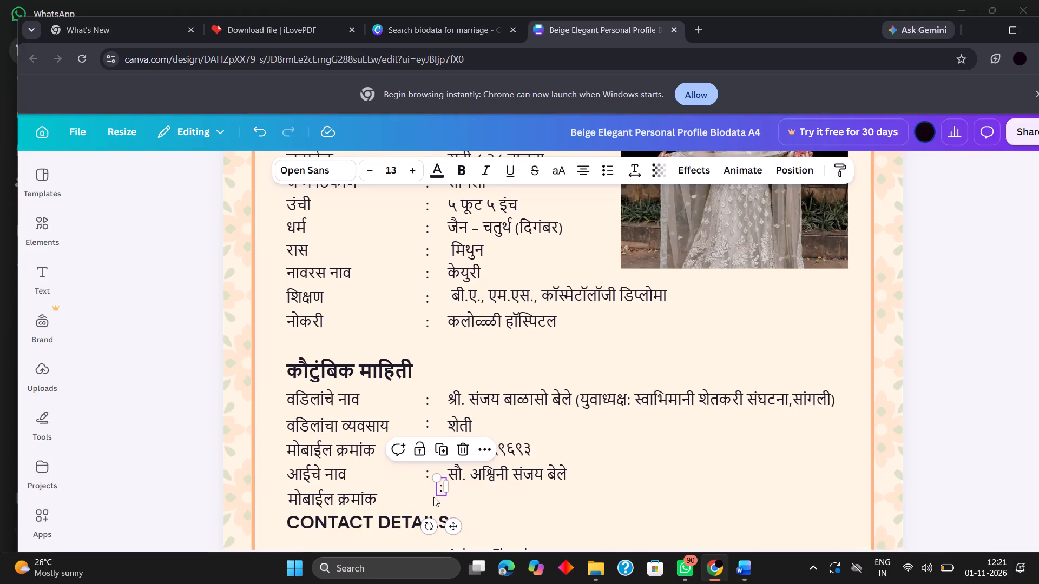
left_click_drag(433, 497, 428, 503)
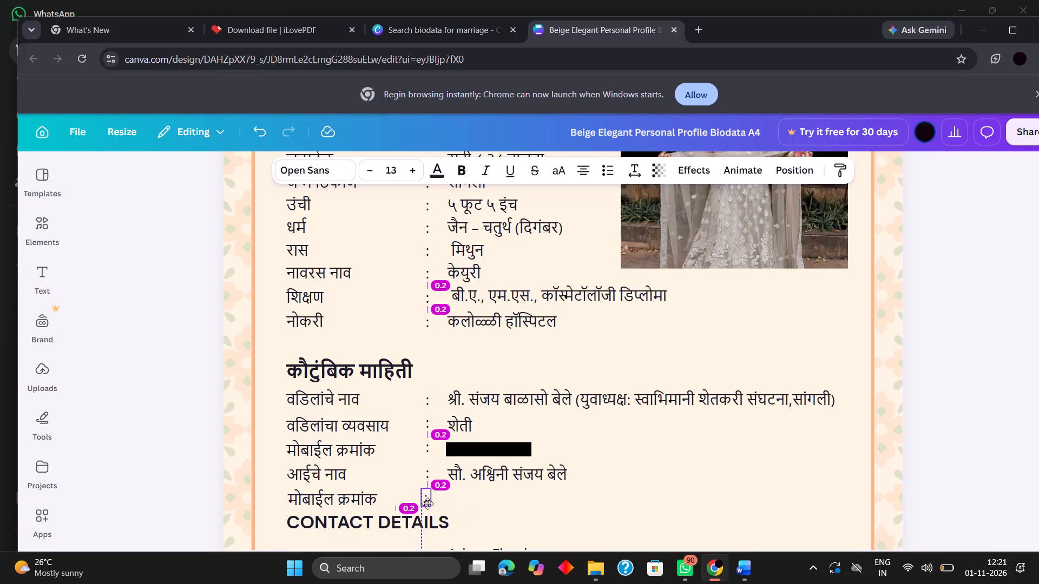
left_click_drag(428, 503, 431, 503)
left_click(455, 507)
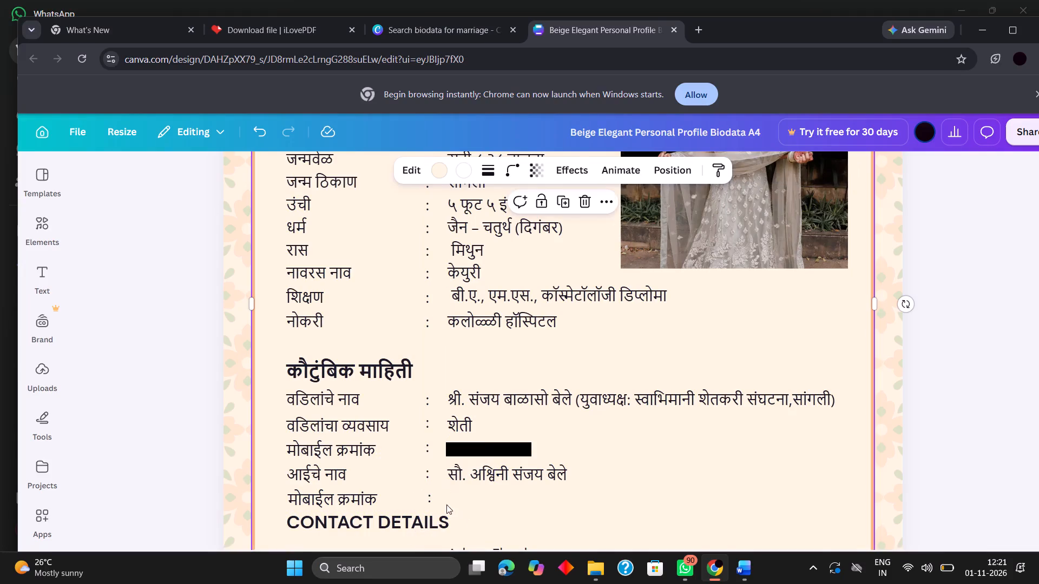
left_click(436, 497)
left_click(426, 499)
left_click(428, 500)
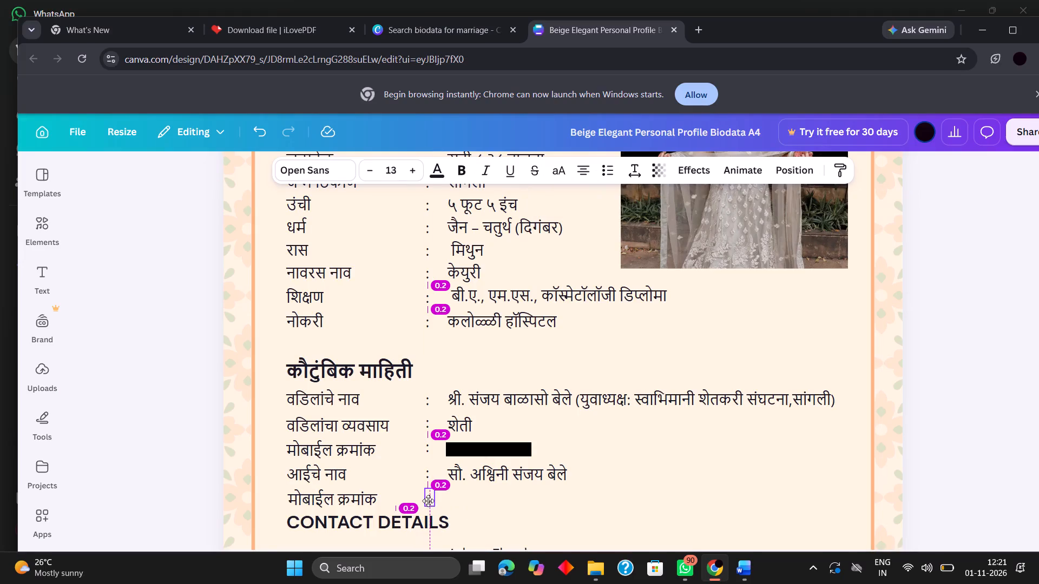
left_click(442, 504)
left_click(431, 502)
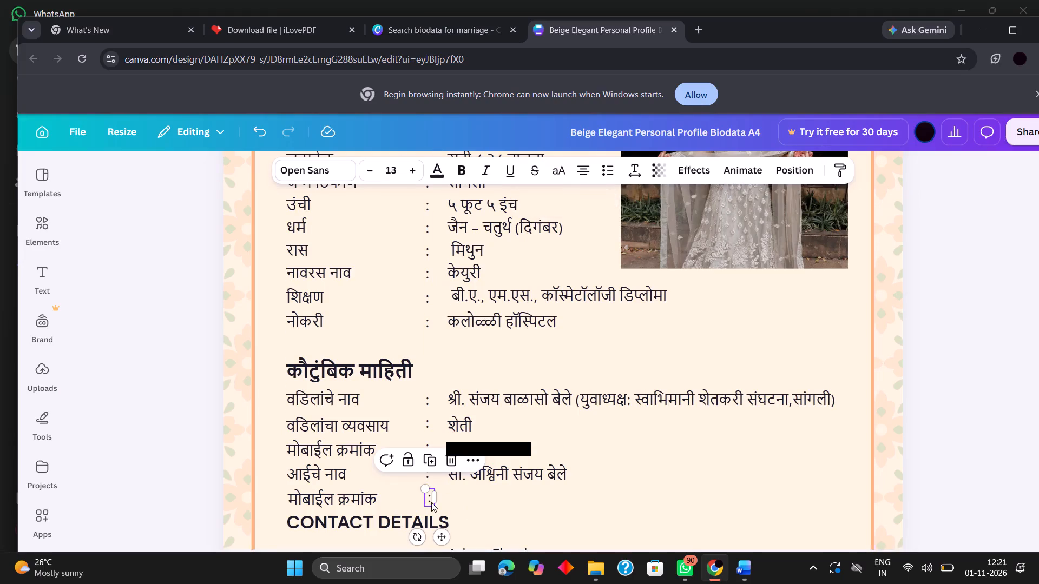
left_click(429, 501)
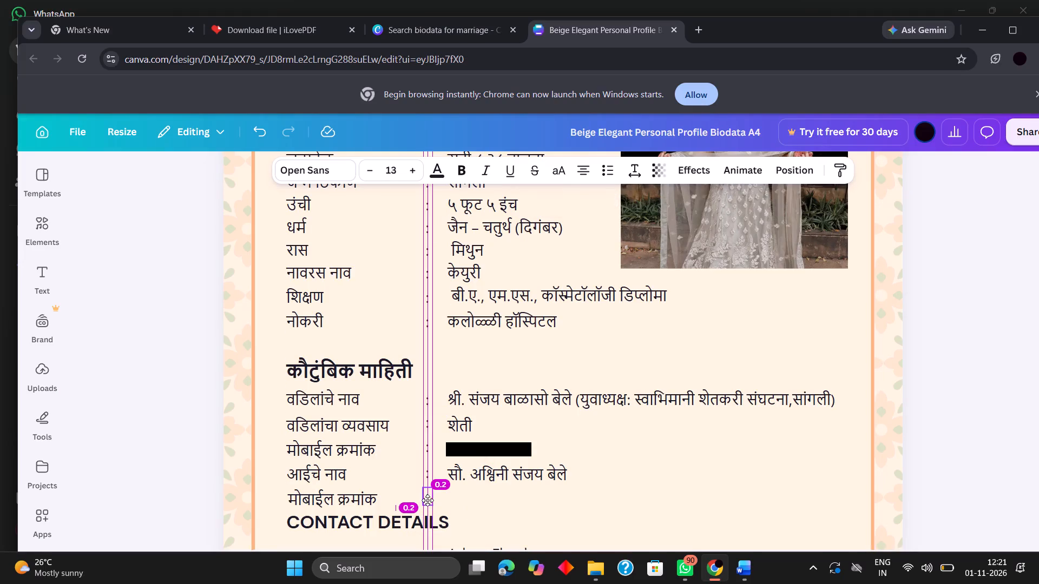
left_click(440, 503)
left_click(483, 503)
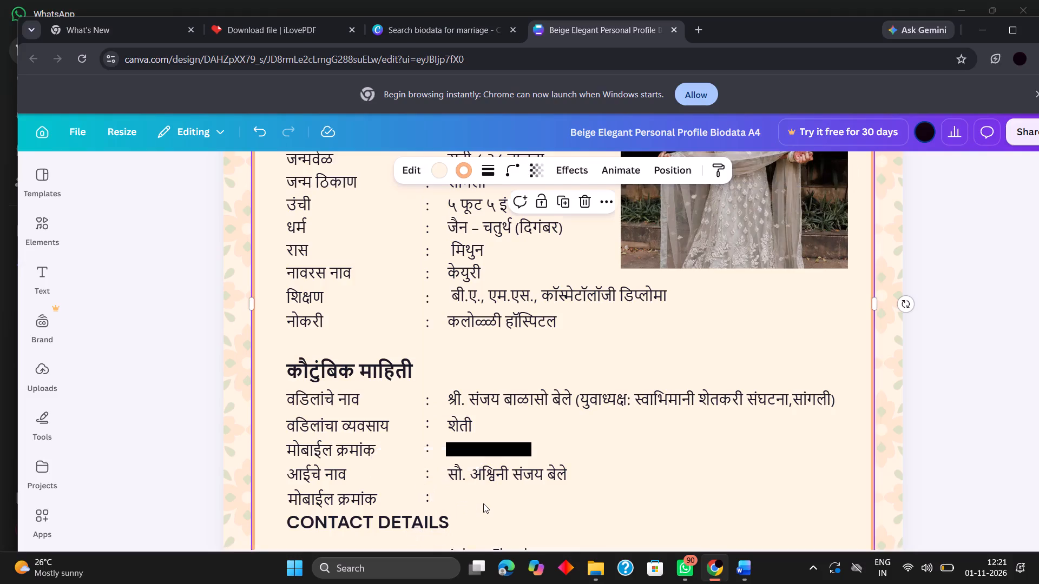
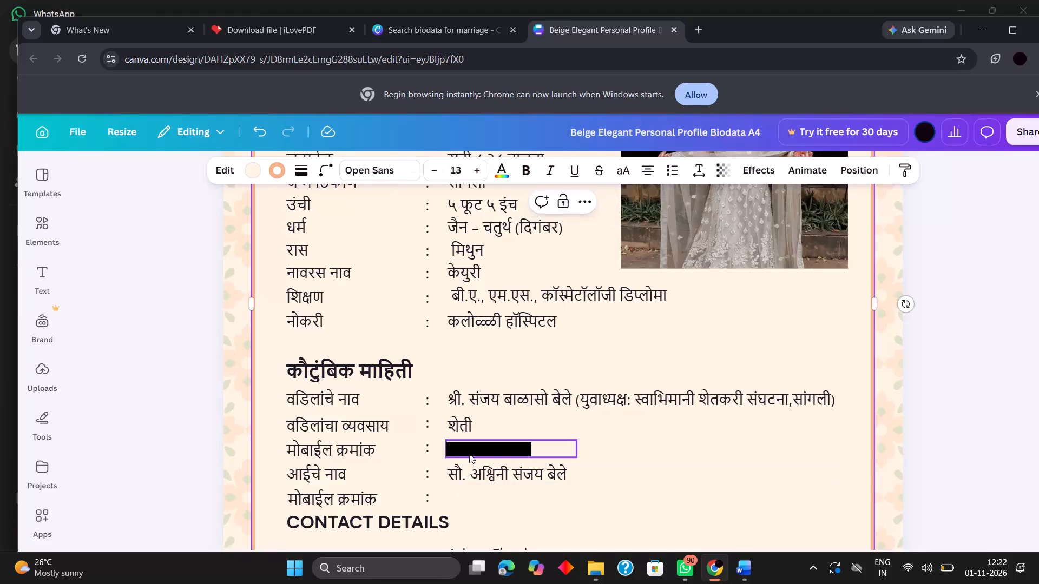
Duplicate the father's mobile number and place the copy beside the lower मोबाईल क्रमांक label's colon, level with that row.
left_click(560, 415)
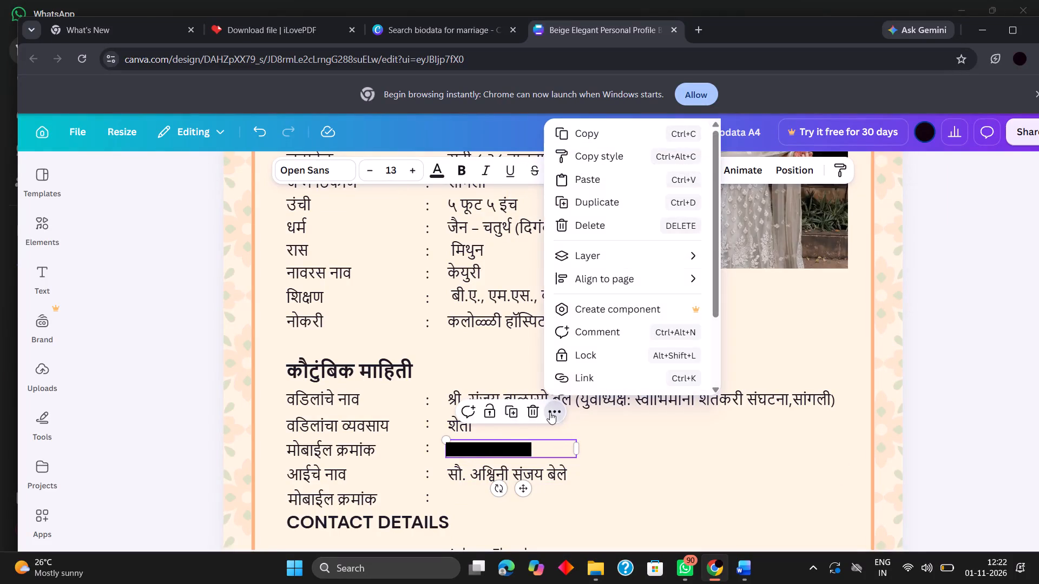
left_click(603, 213)
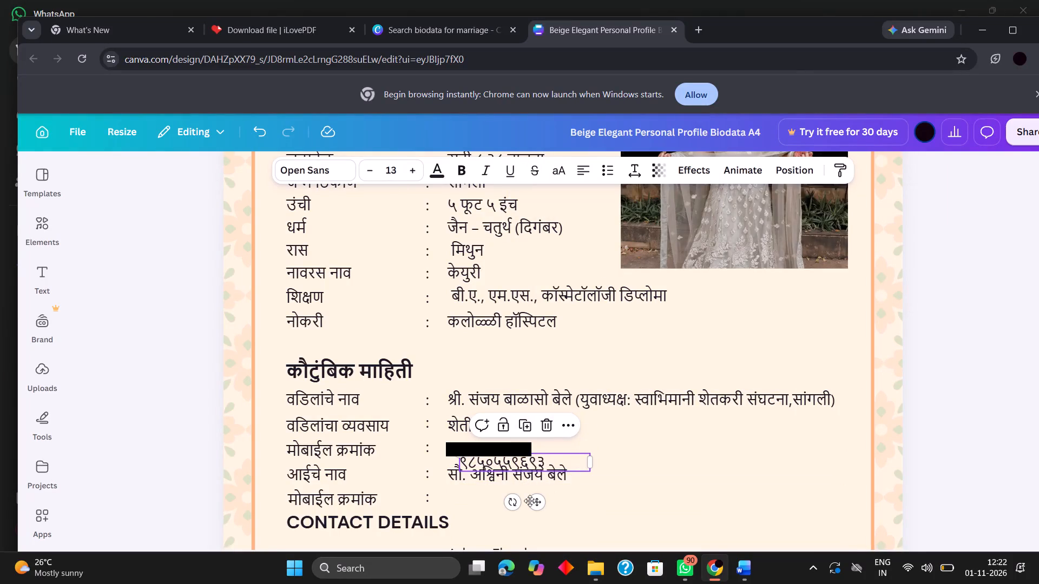
left_click_drag(535, 502, 525, 534)
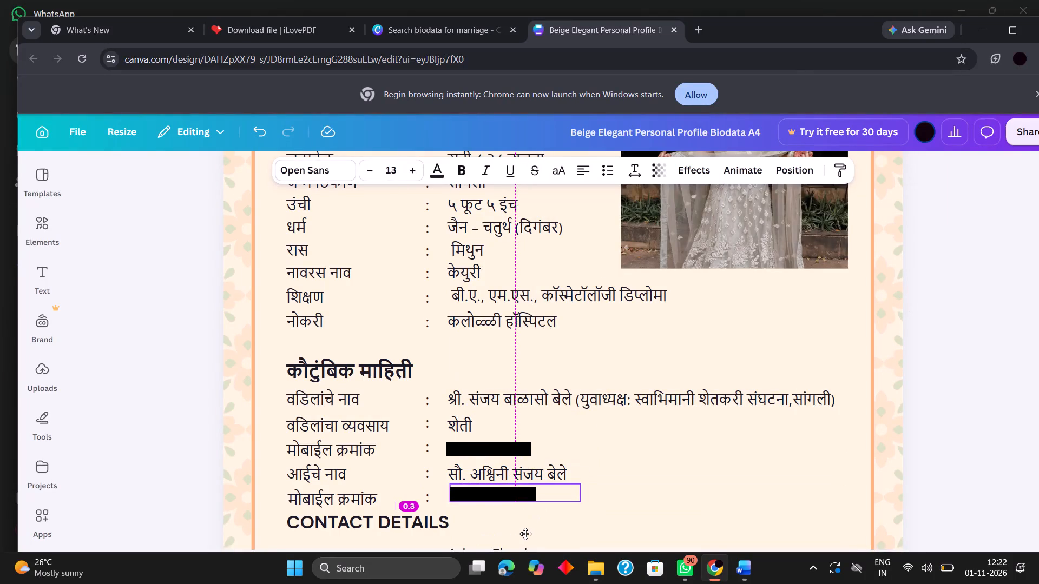
left_click_drag(525, 534, 521, 540)
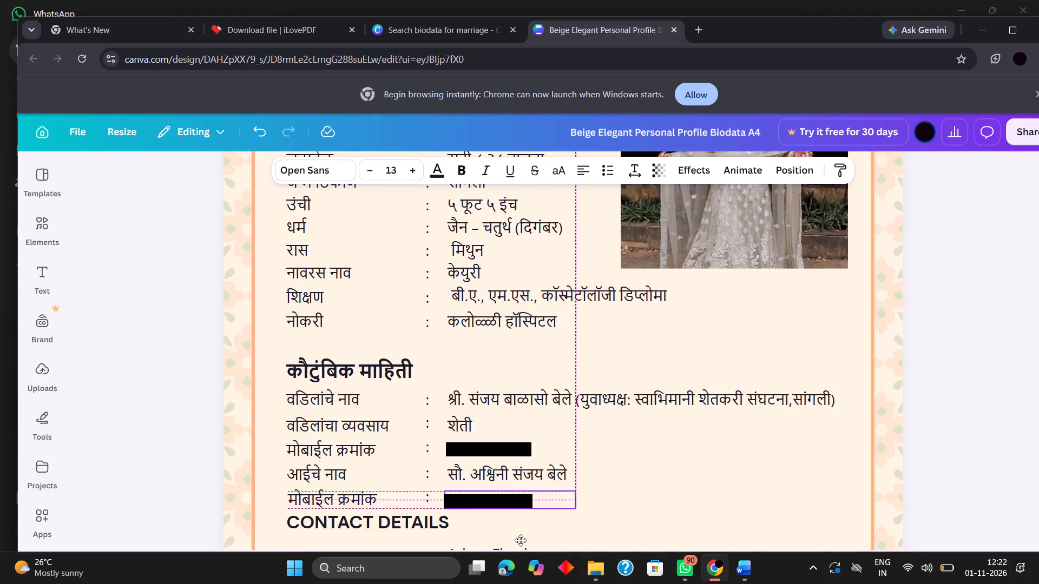
left_click_drag(521, 540, 518, 535)
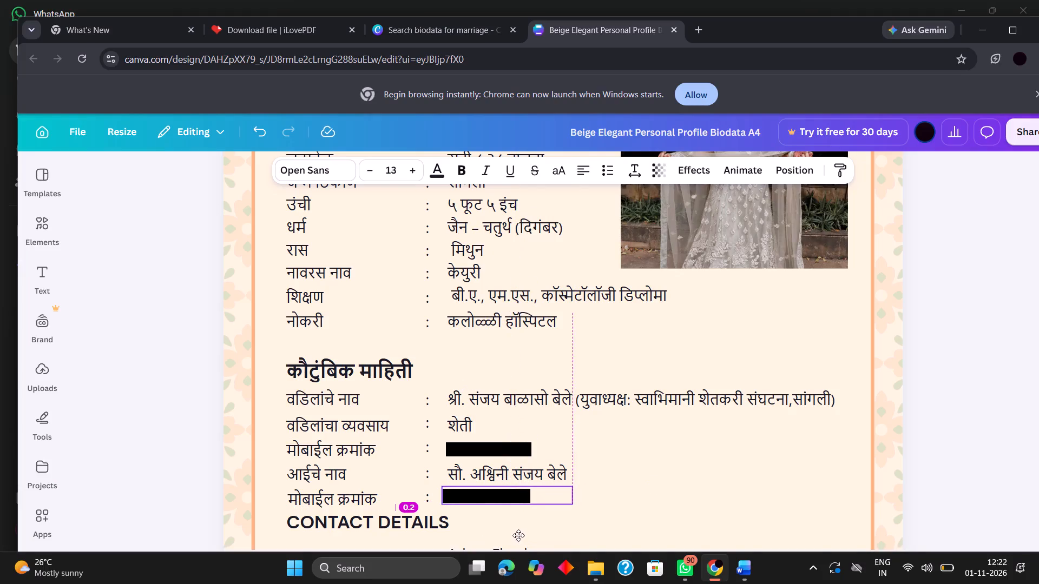
left_click_drag(518, 535, 519, 537)
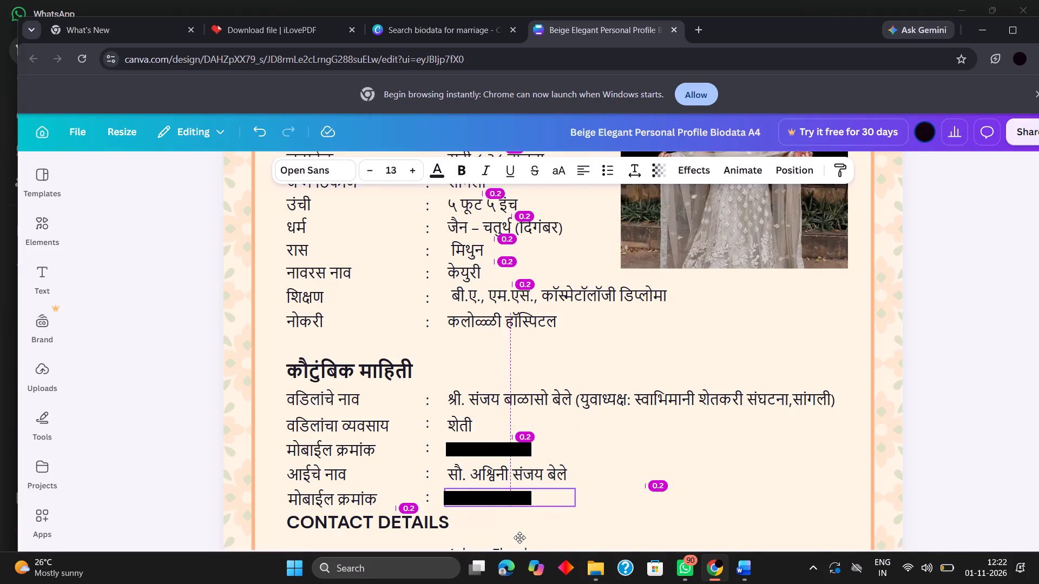
left_click_drag(519, 537, 520, 537)
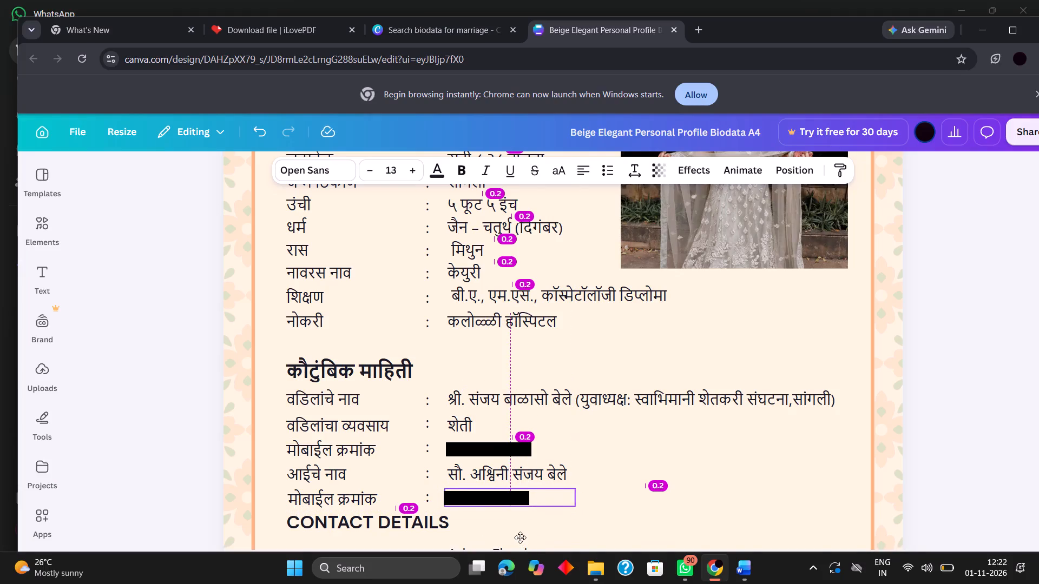
left_click_drag(520, 537, 522, 525)
right_click(525, 539)
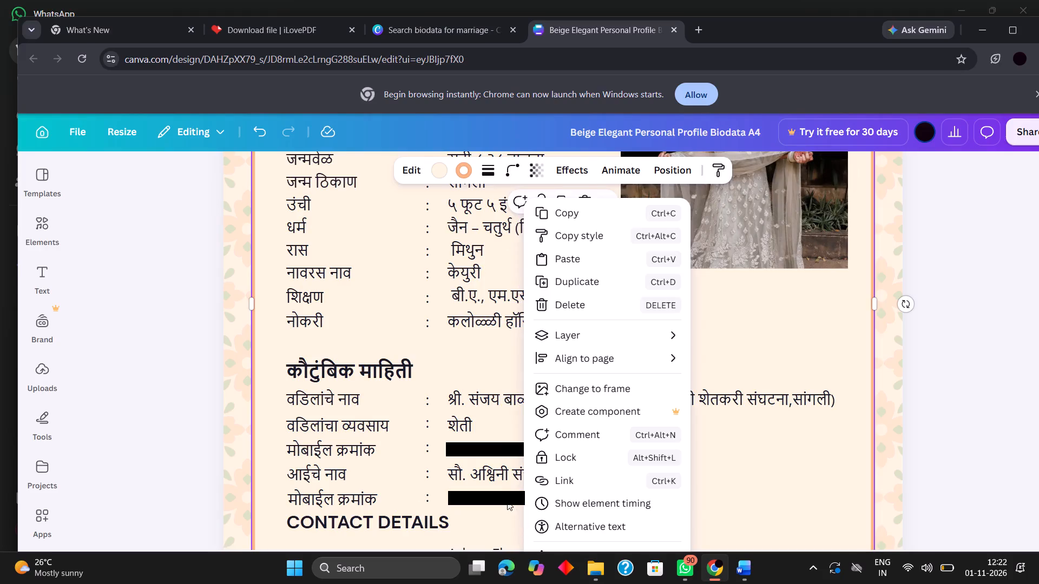
left_click(507, 501)
left_click(505, 499)
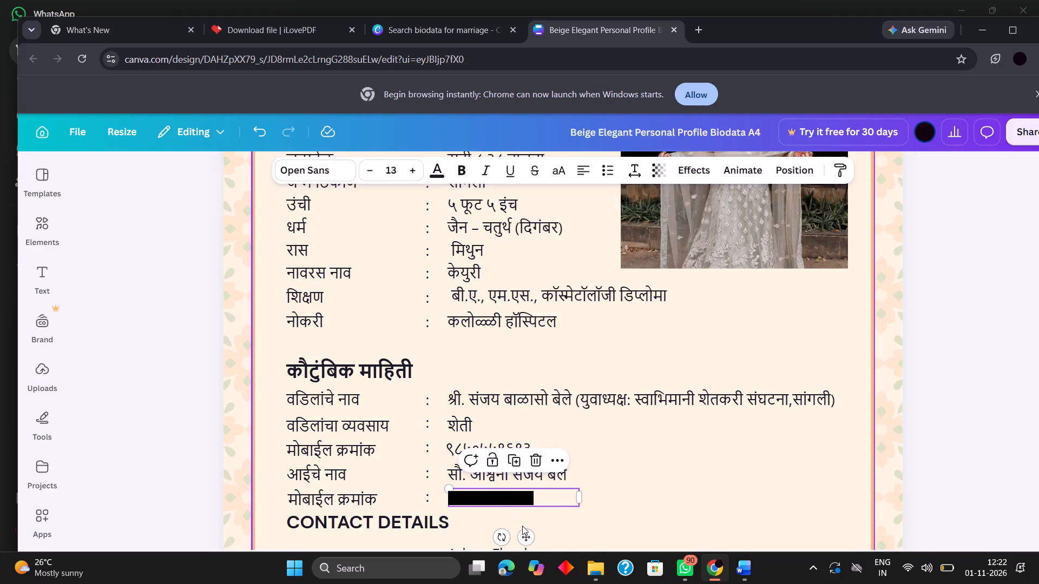
left_click(523, 530)
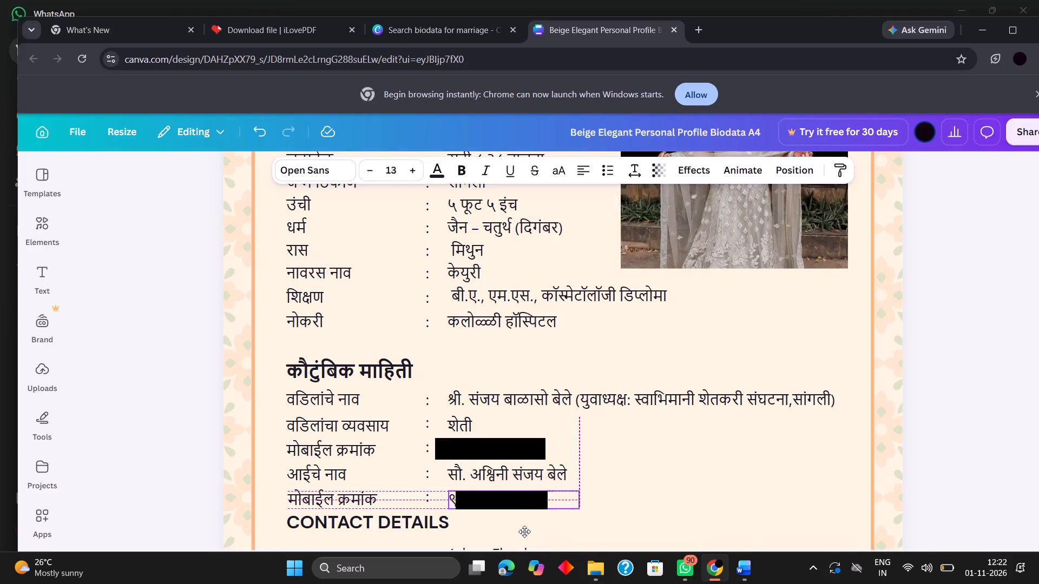
Replace the copied number in the lower मोबाईल क्रमांक row with the mother's mobile number.
double_click(517, 501)
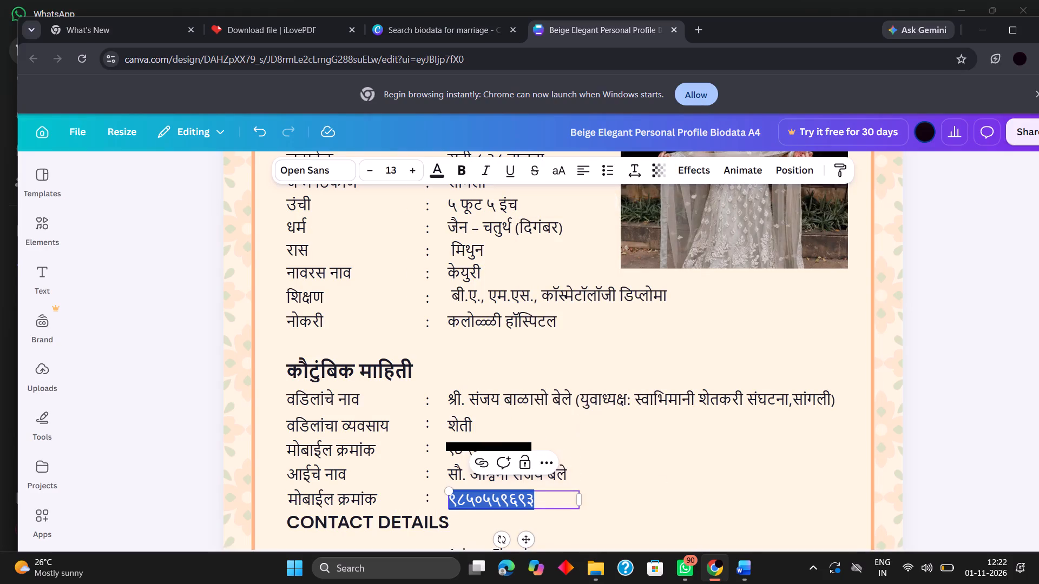
key("ctrl+v")
Move the CONTACT DETAILS heading slightly down, away from the mother's मोबाईल क्रमांक row.
scroll(583, 512, "down", 1)
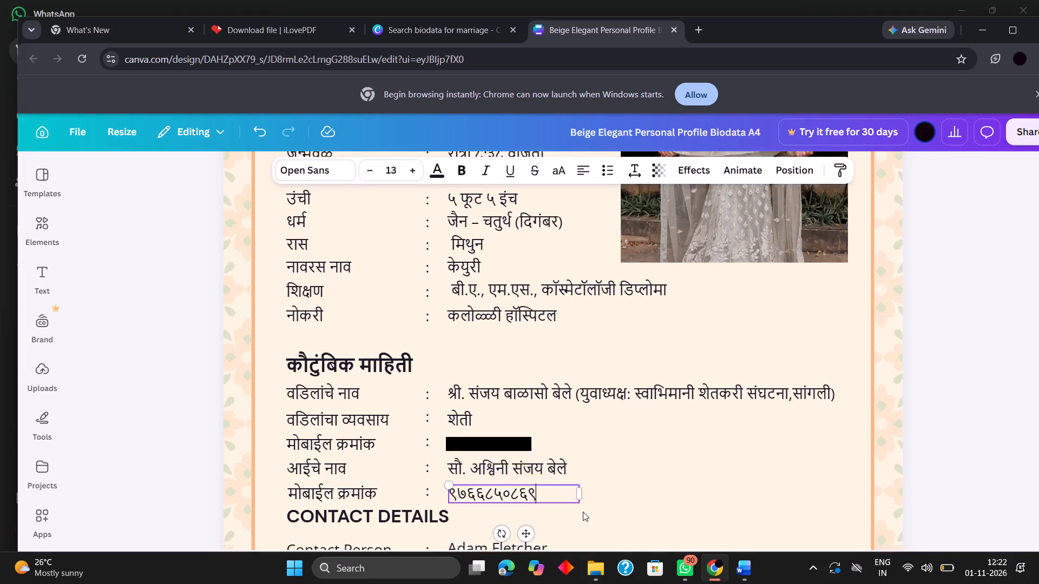
left_click(380, 462)
left_click_drag(379, 460, 376, 468)
left_click(604, 463)
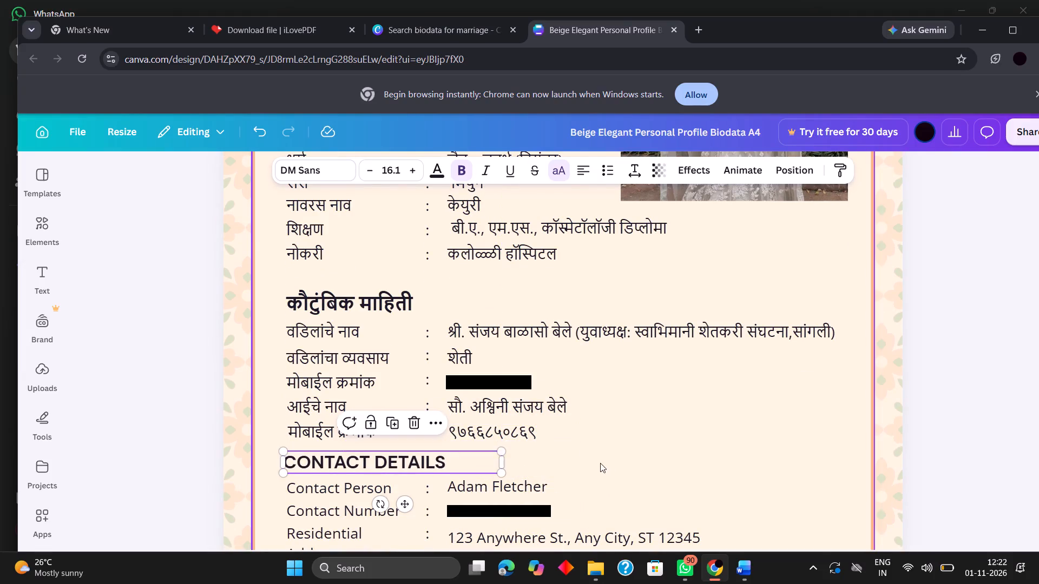
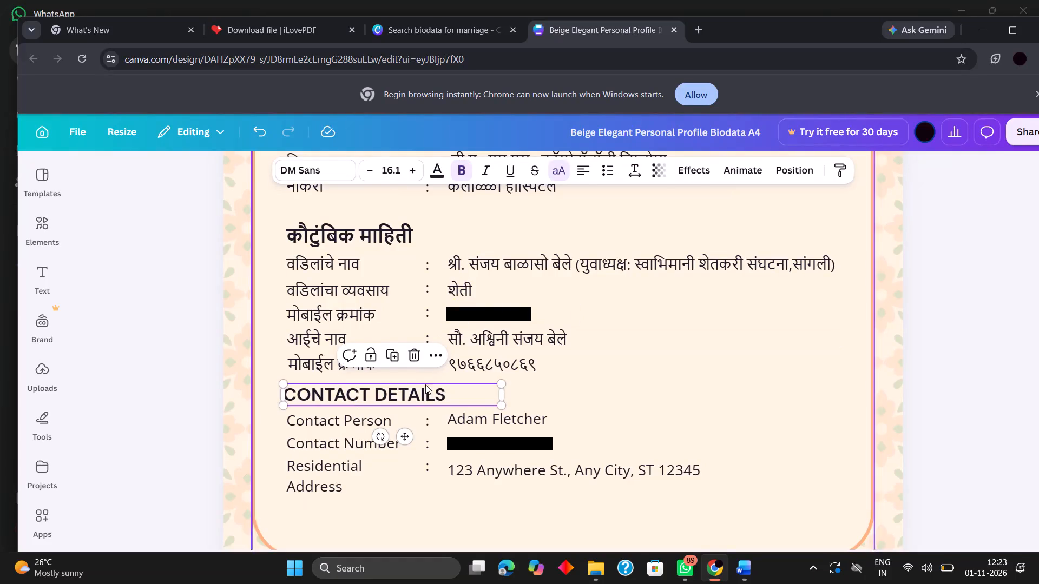
Delete the CONTACT DETAILS heading and the Contact Person label beneath it.
left_click(416, 356)
left_click(409, 421)
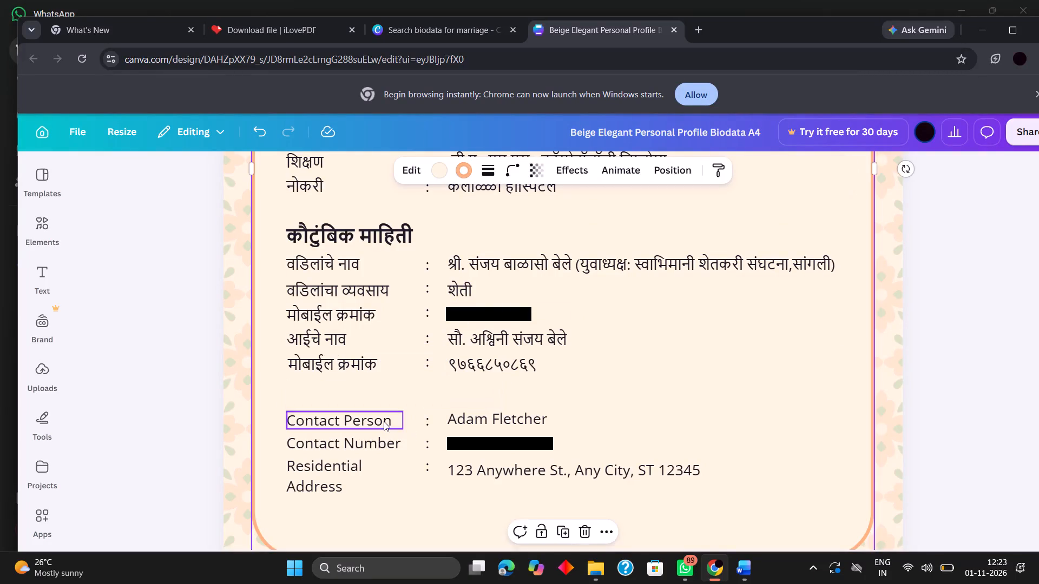
left_click(383, 421)
left_click(368, 386)
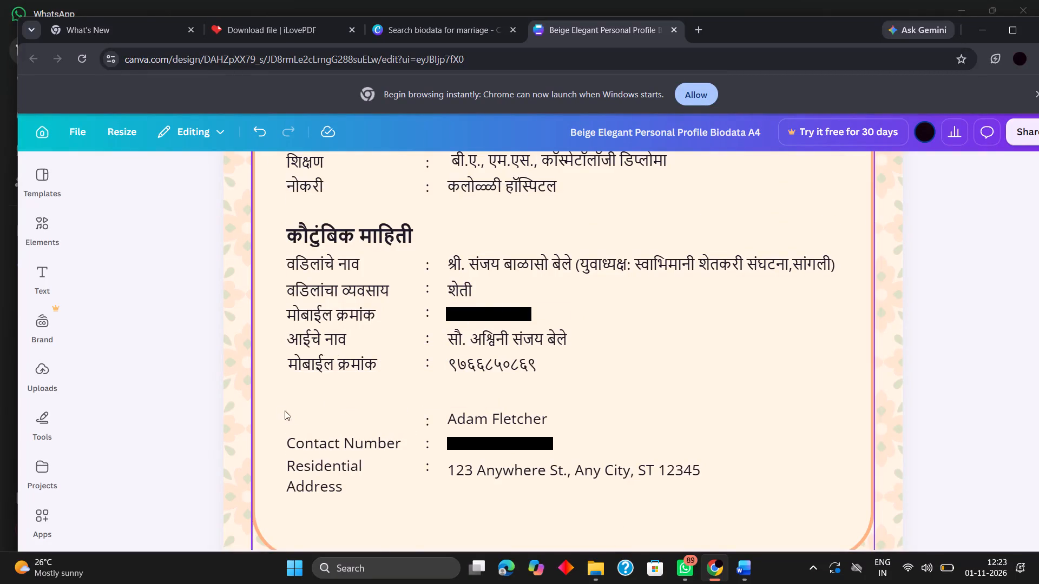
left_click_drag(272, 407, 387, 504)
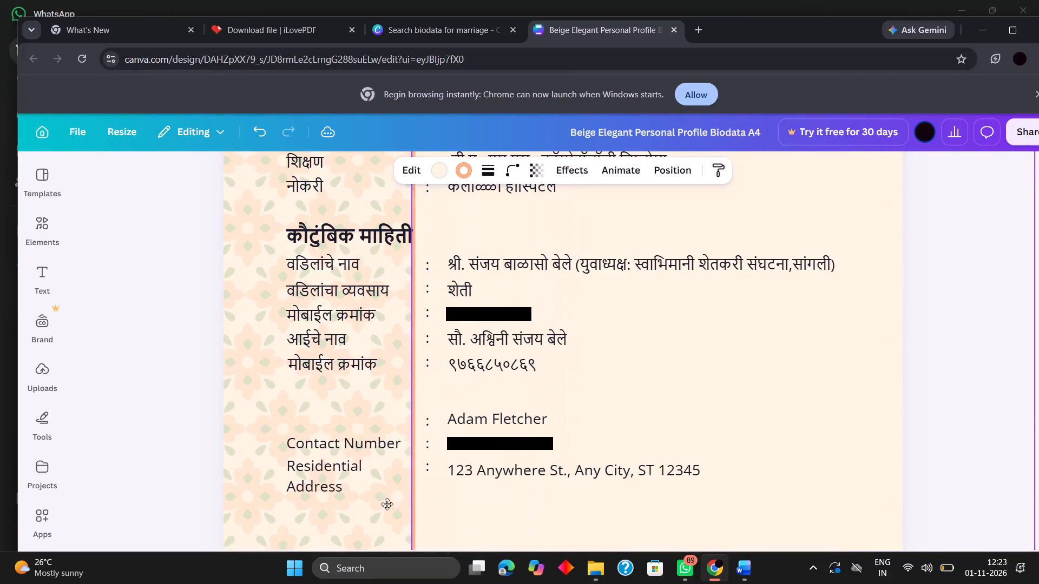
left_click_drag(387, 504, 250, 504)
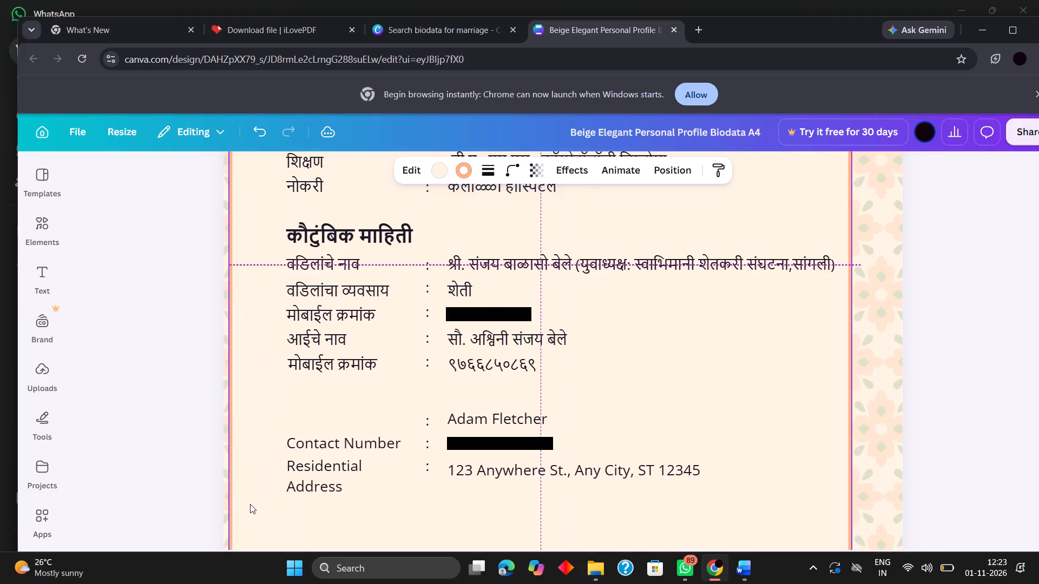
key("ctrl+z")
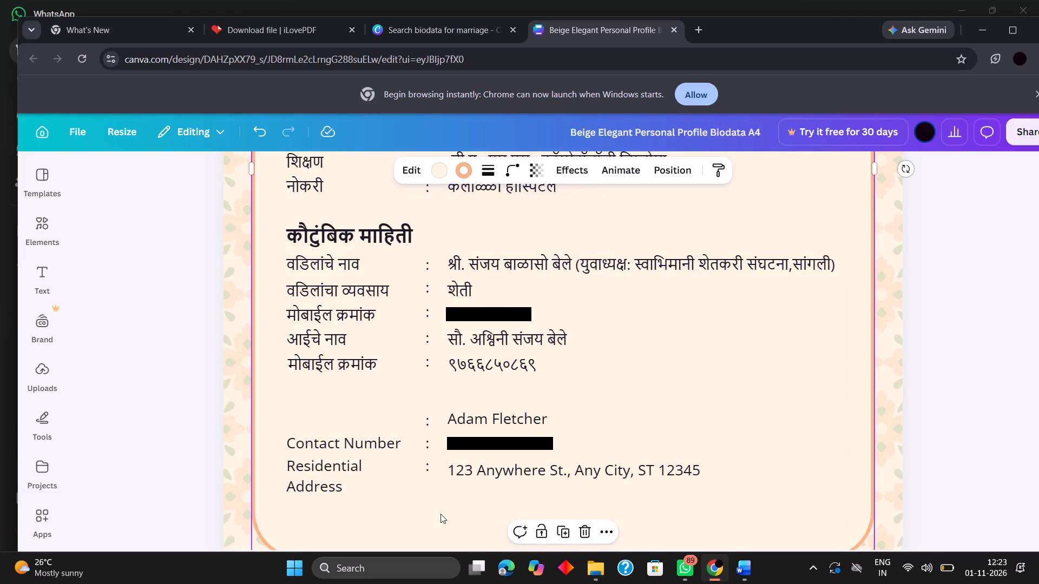
Delete the Contact Number and Residential Address labels from the contact section.
left_click(353, 451)
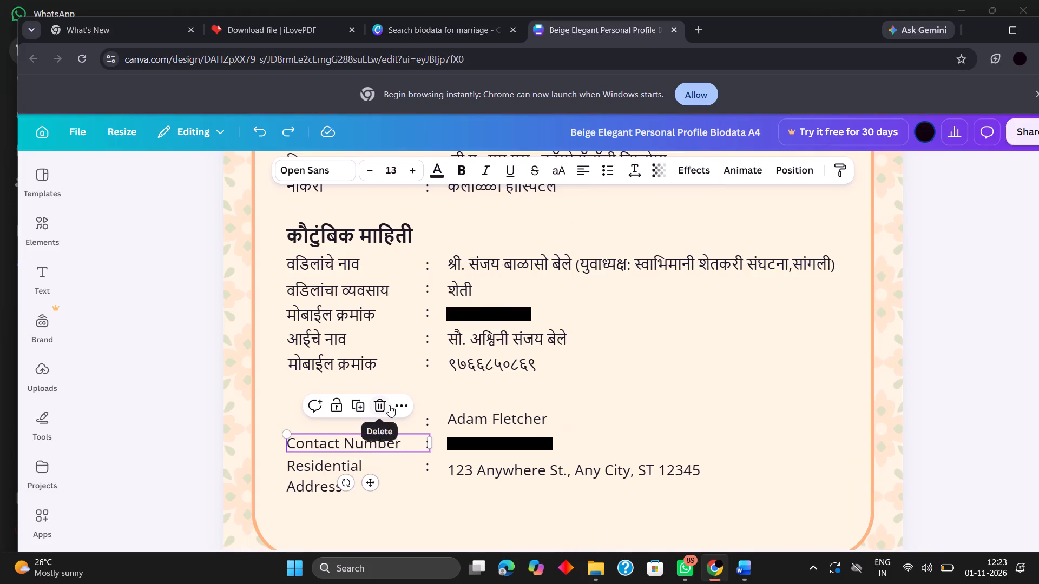
left_click(389, 405)
left_click(332, 463)
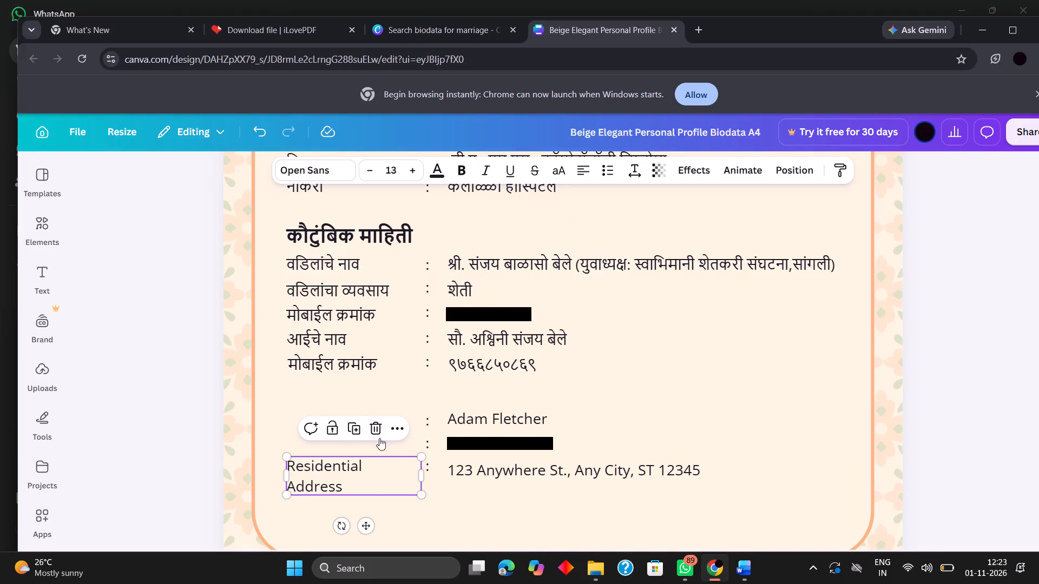
left_click(379, 430)
Delete the top contact row's colon and the placeholder contact name, phone number and address values.
left_click(431, 417)
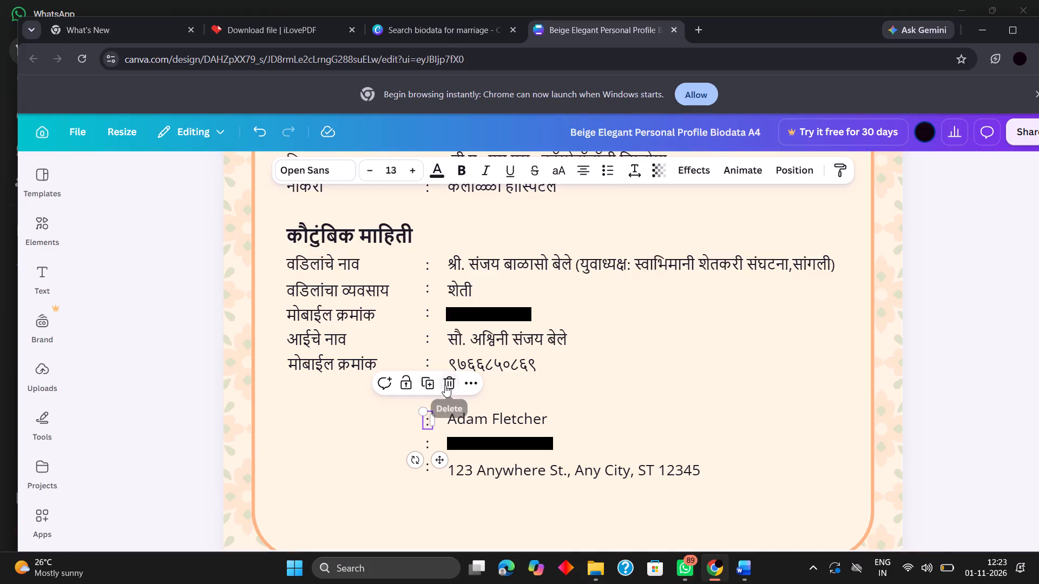
left_click(445, 385)
left_click(473, 424)
left_click(551, 381)
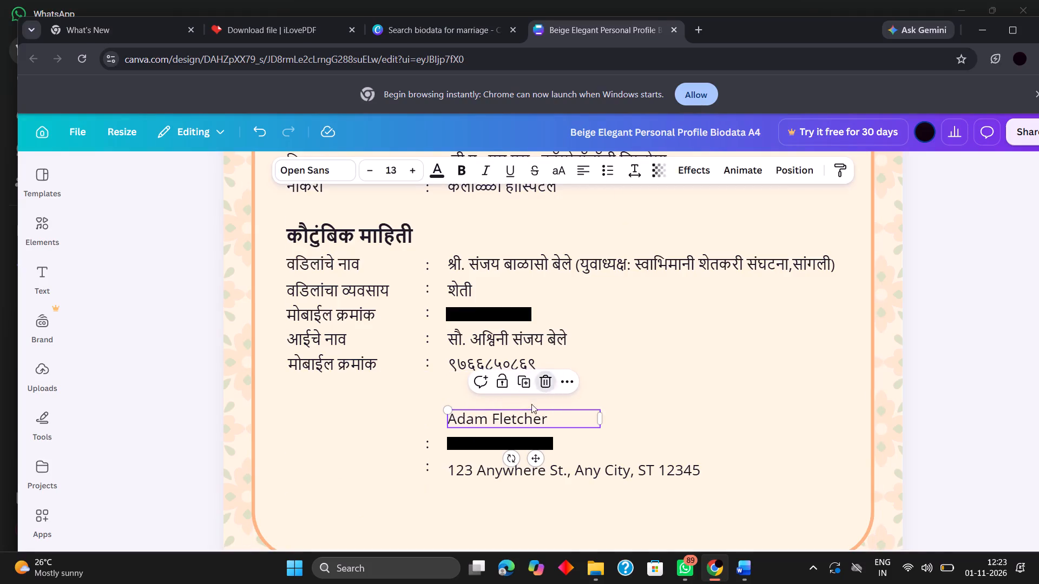
left_click(509, 432)
left_click(539, 408)
left_click(488, 463)
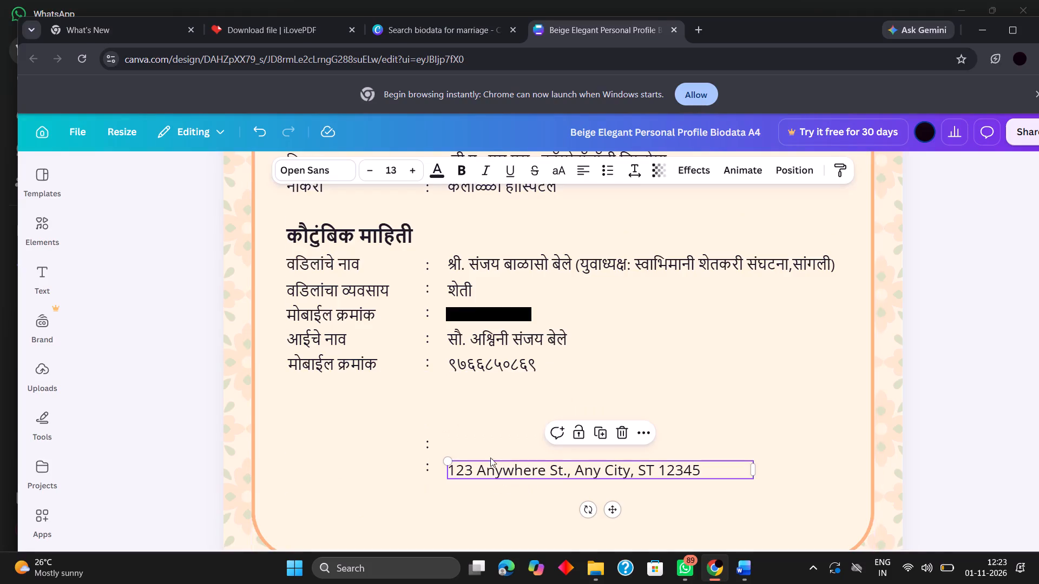
left_click(625, 428)
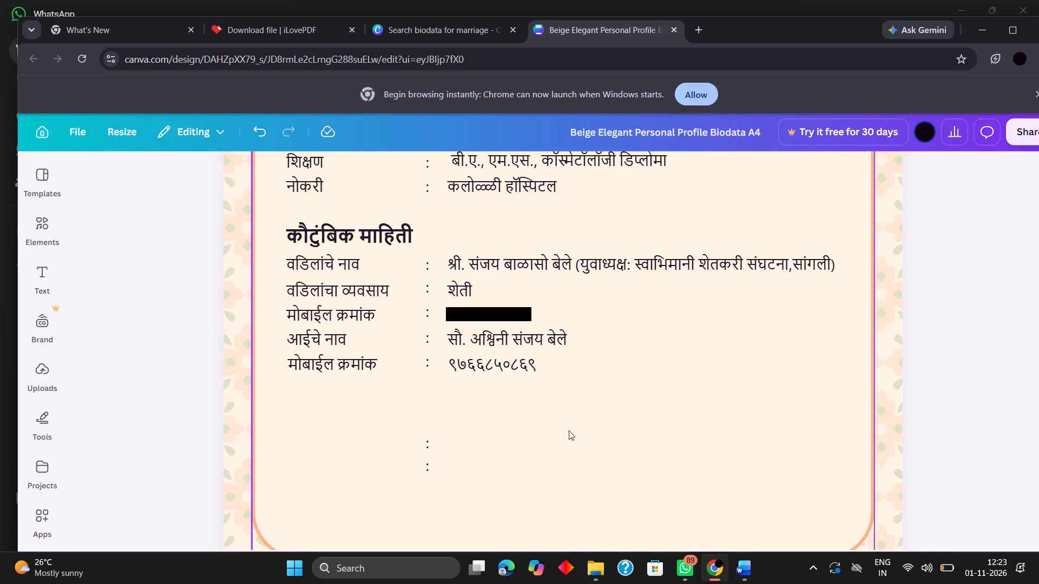
Delete the two leftover colons below the mother's मोबाईल क्रमांक row.
left_click(428, 443)
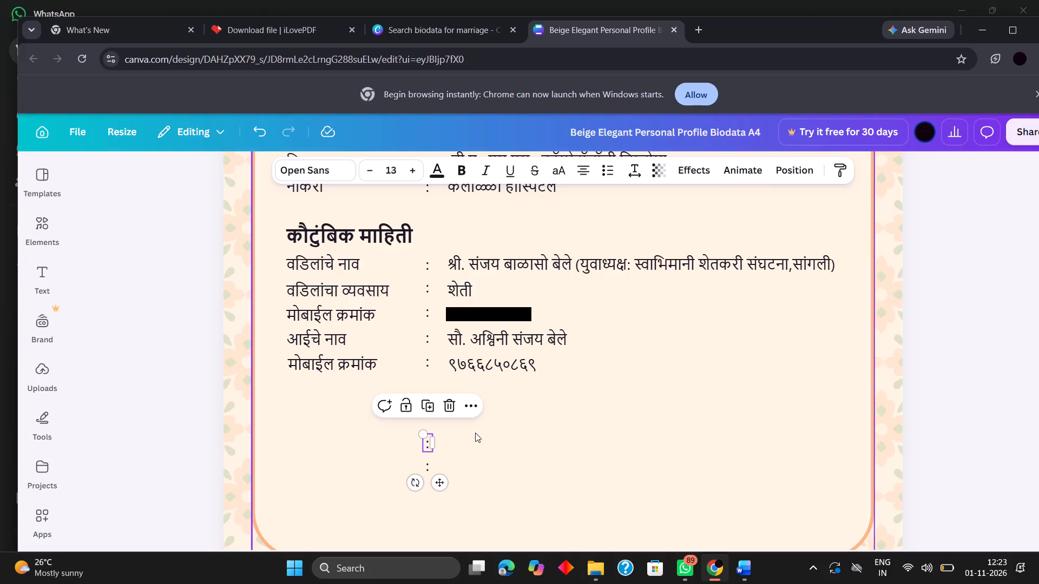
left_click(442, 408)
left_click(428, 462)
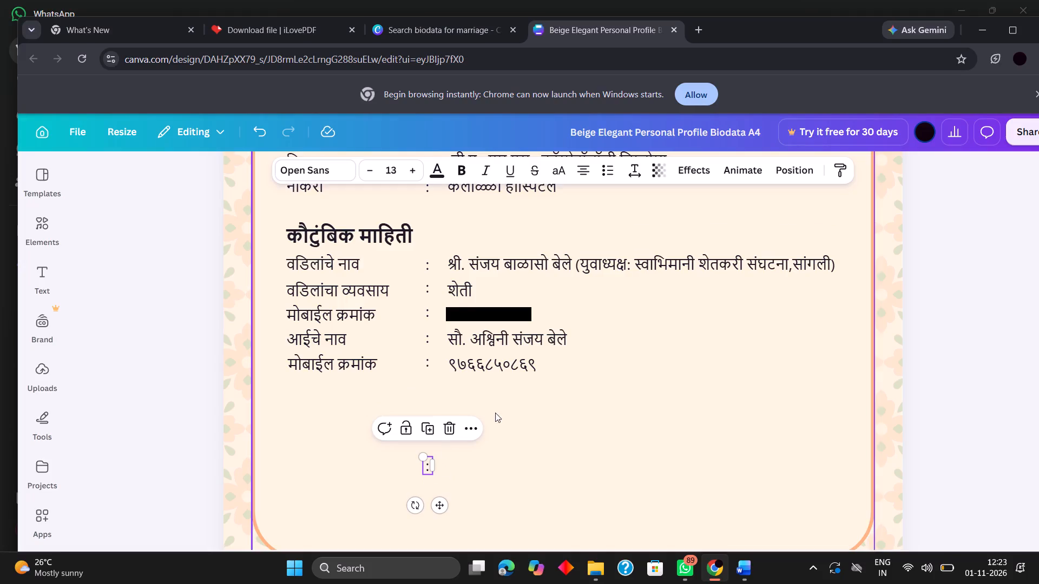
Delete the last leftover colon in the emptied contact area below the family details.
left_click(449, 438)
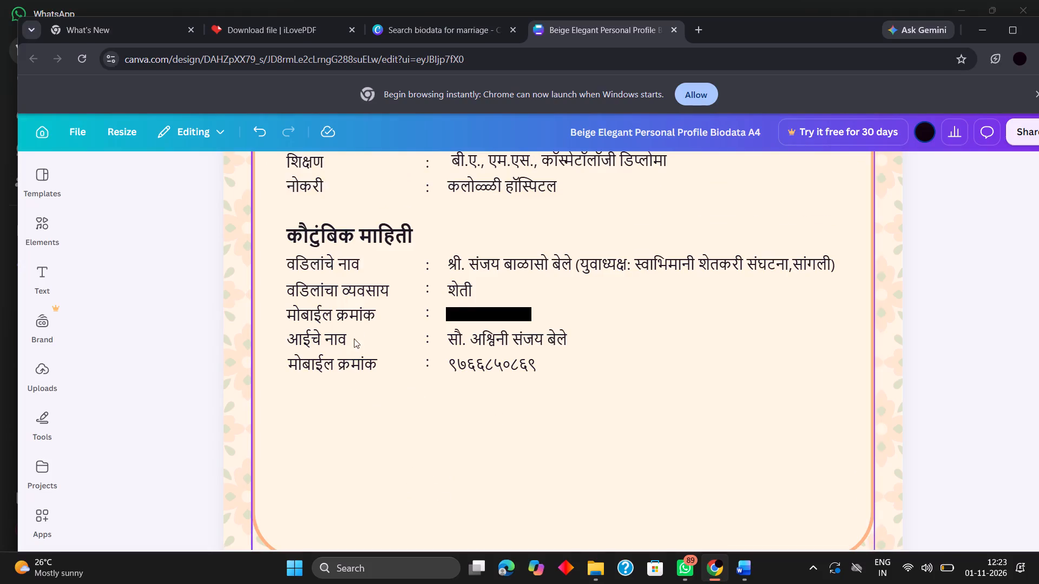
Duplicate the mother's मोबाईल क्रमांक label and place the copy directly beneath it, aligned with the label column.
scroll(503, 446, "up", 1)
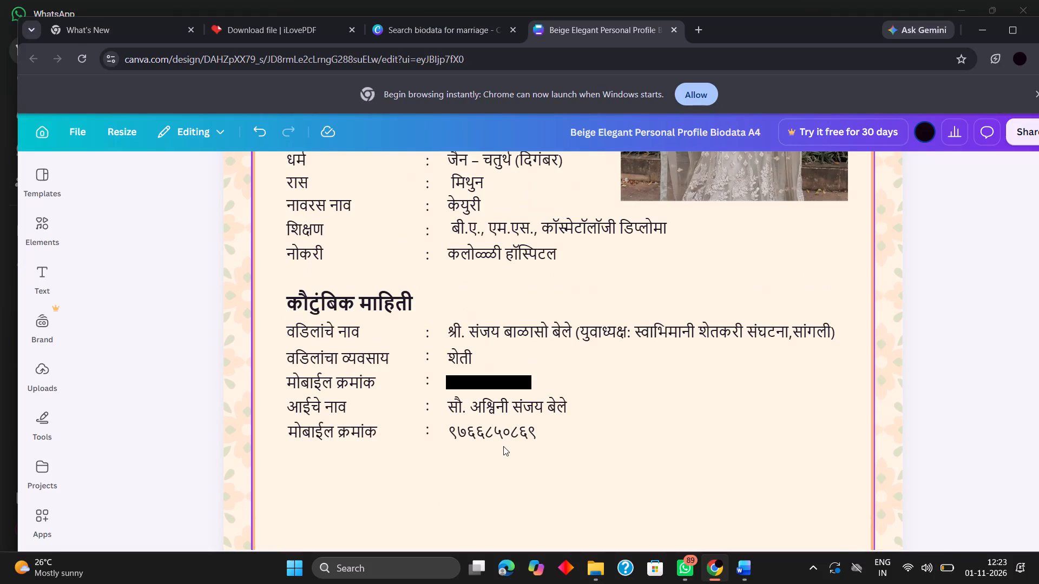
left_click(366, 440)
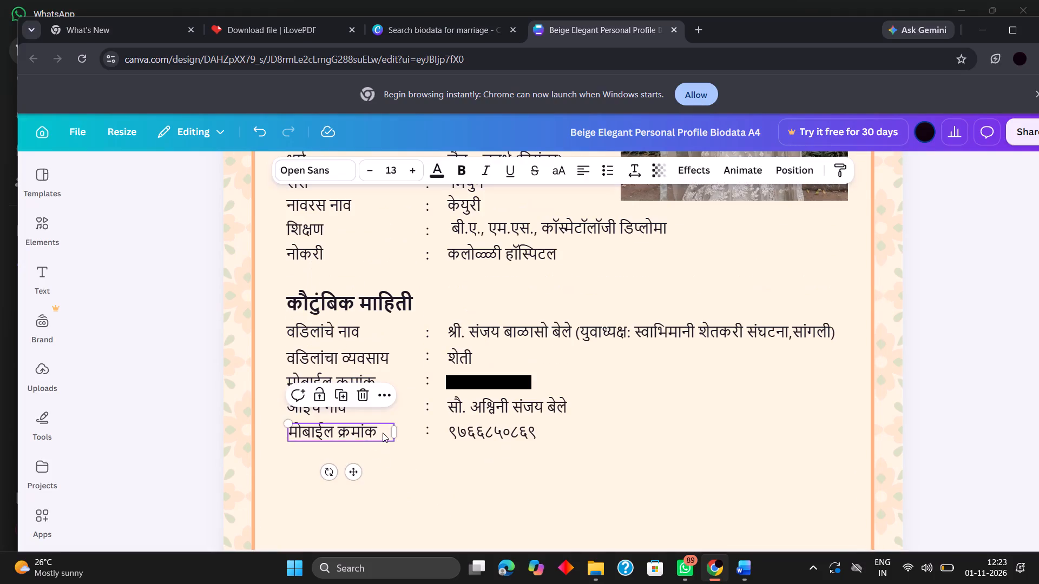
left_click(390, 399)
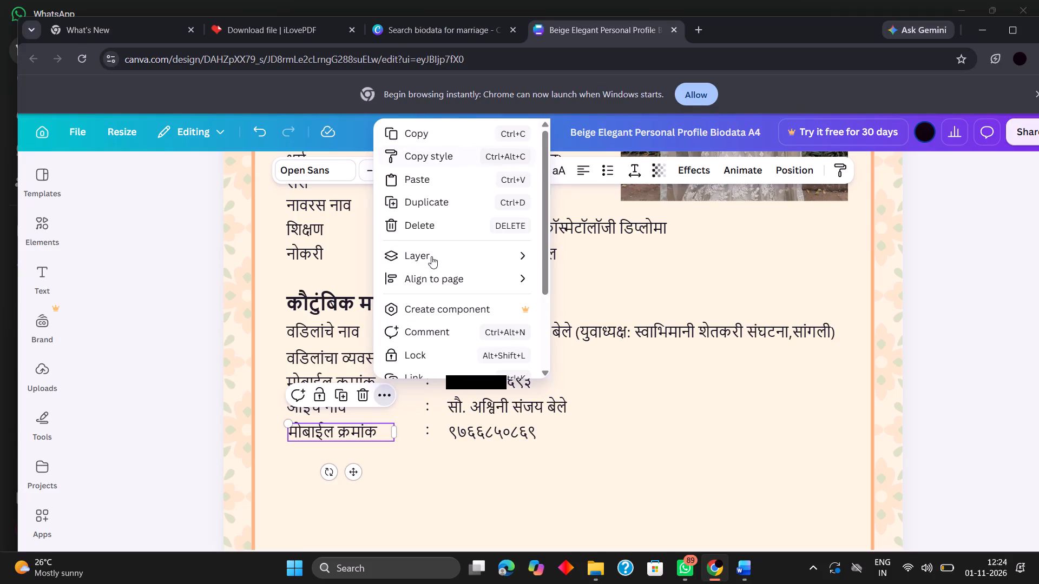
left_click(433, 198)
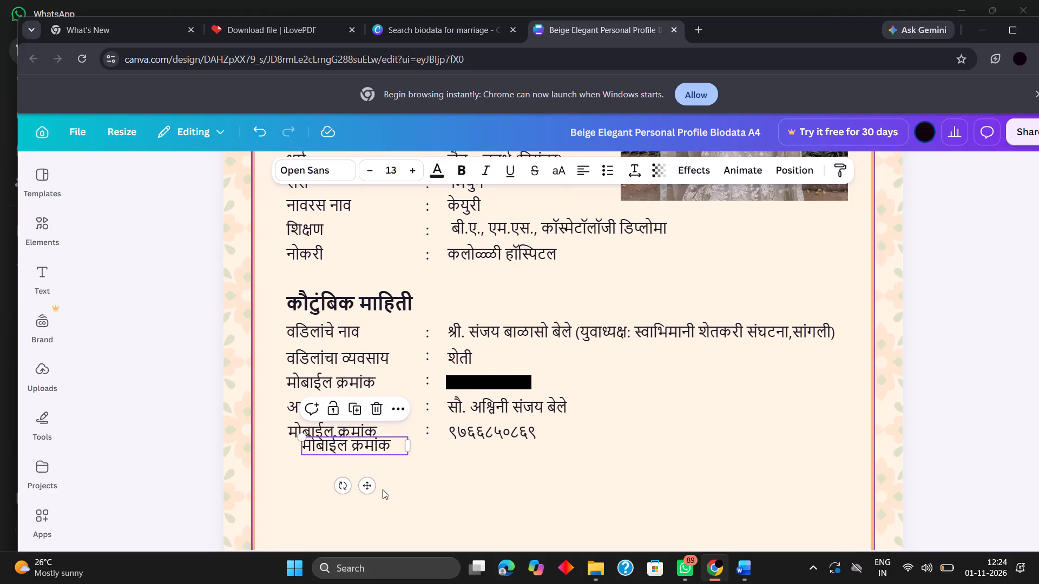
left_click_drag(372, 488, 357, 501)
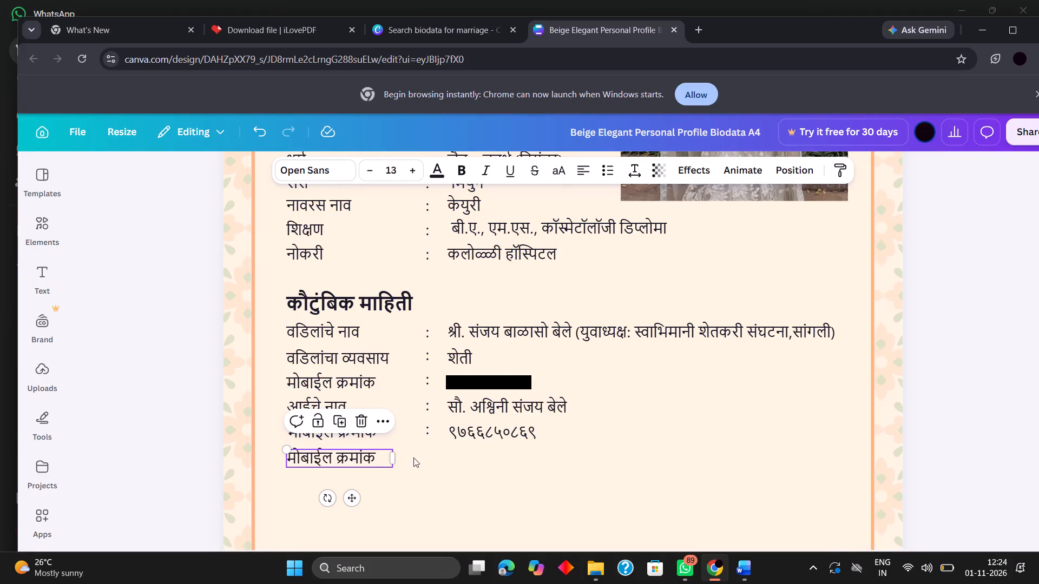
Duplicate the colon of the mother's मोबाईल क्रमांक row and align the copy in the colon column beside the new bottom label.
left_click(429, 434)
left_click(461, 393)
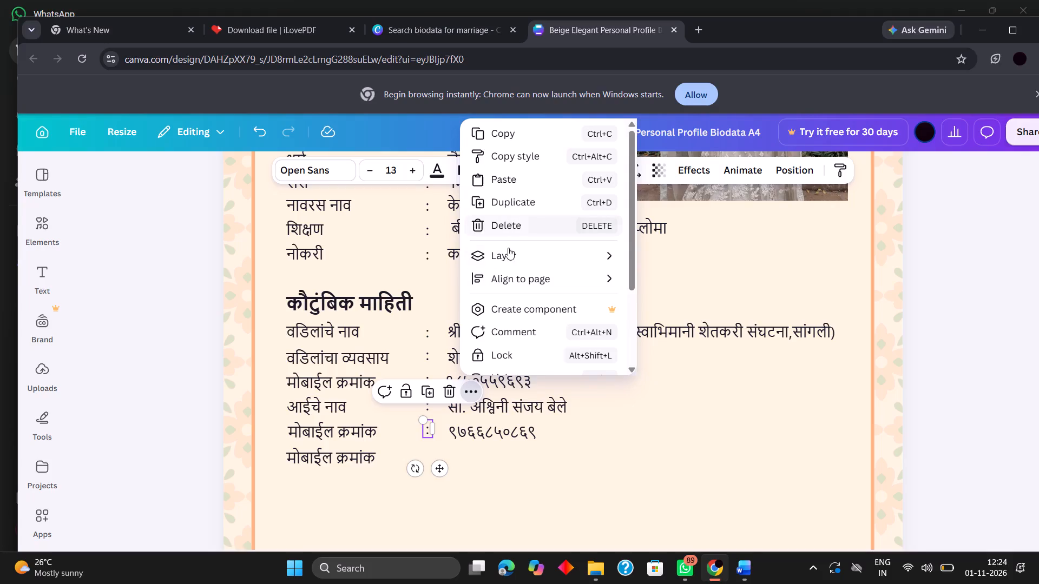
left_click(508, 196)
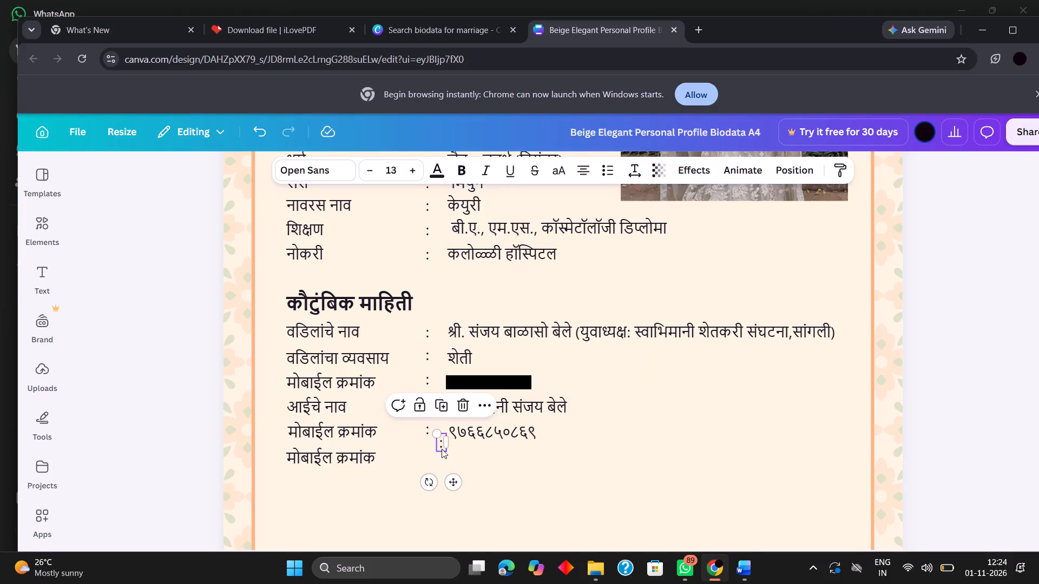
left_click_drag(450, 489, 438, 506)
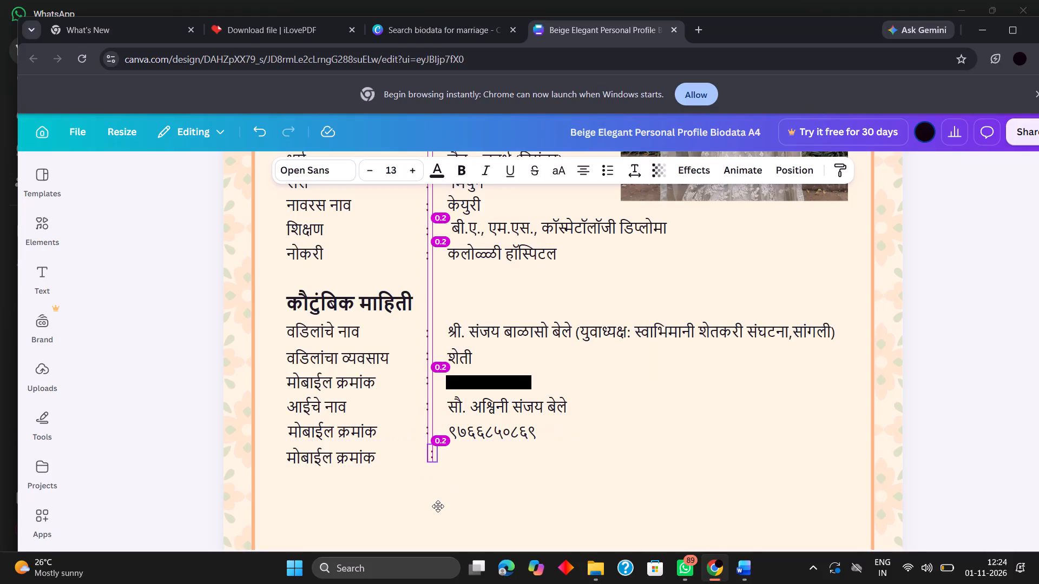
left_click_drag(438, 506, 436, 508)
left_click(482, 483)
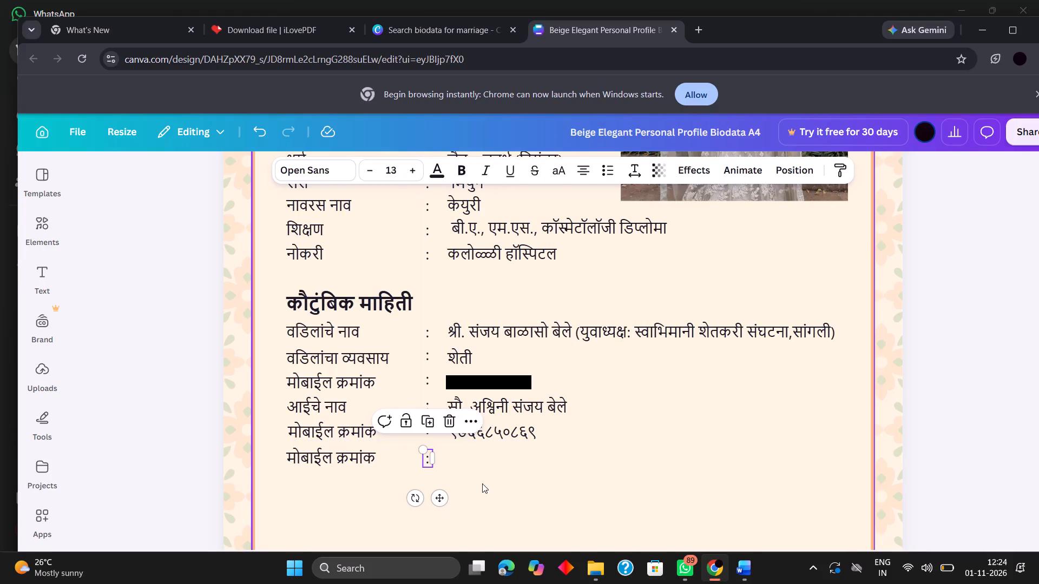
Open the duplicated मोबाईल क्रमांक label at the bottom of the family details for editing.
double_click(354, 464)
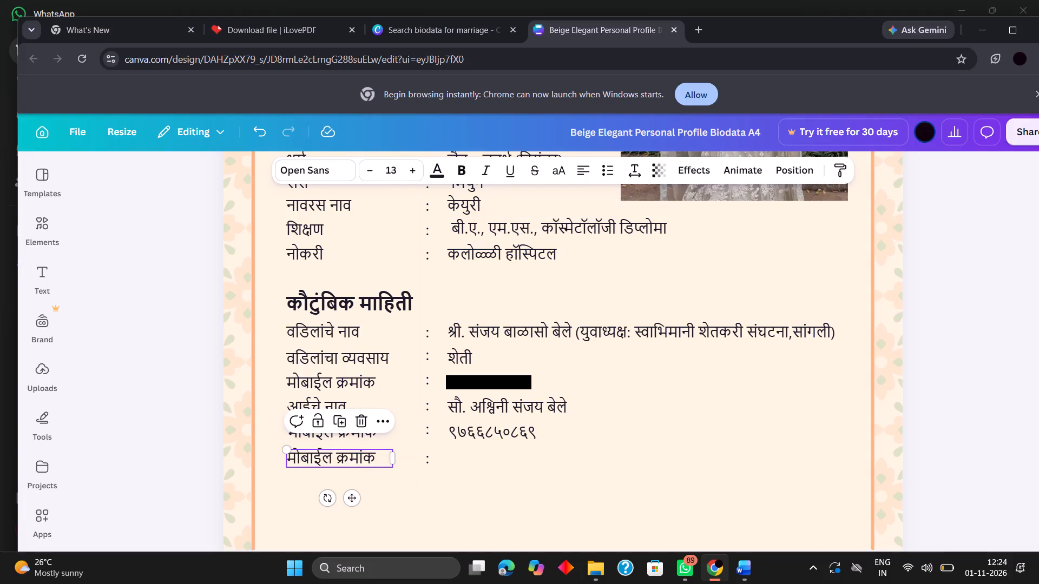
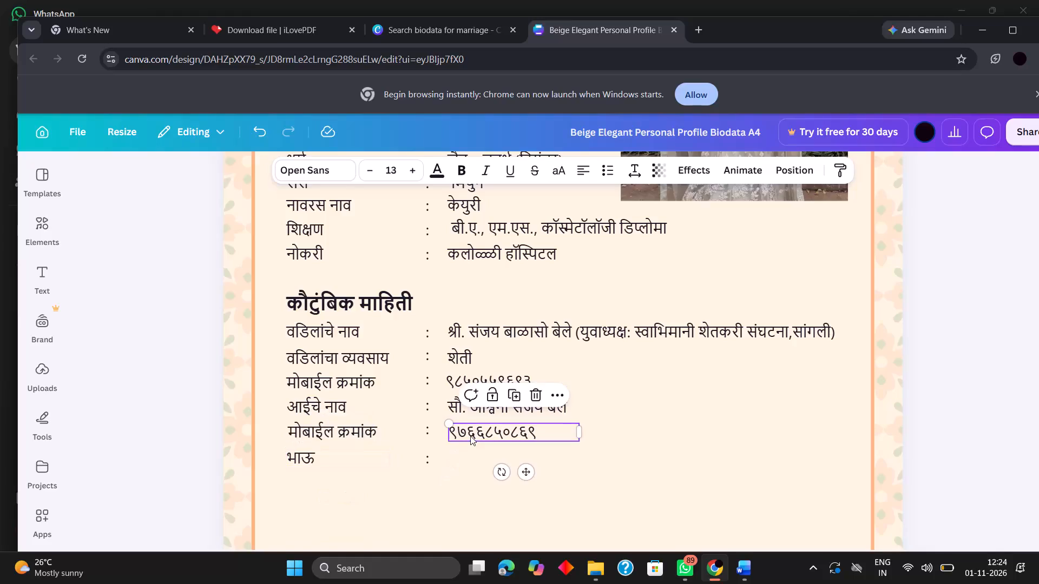
Duplicate the mother's mobile number text and place the copy beside the colon in the भाऊ row.
left_click(550, 397)
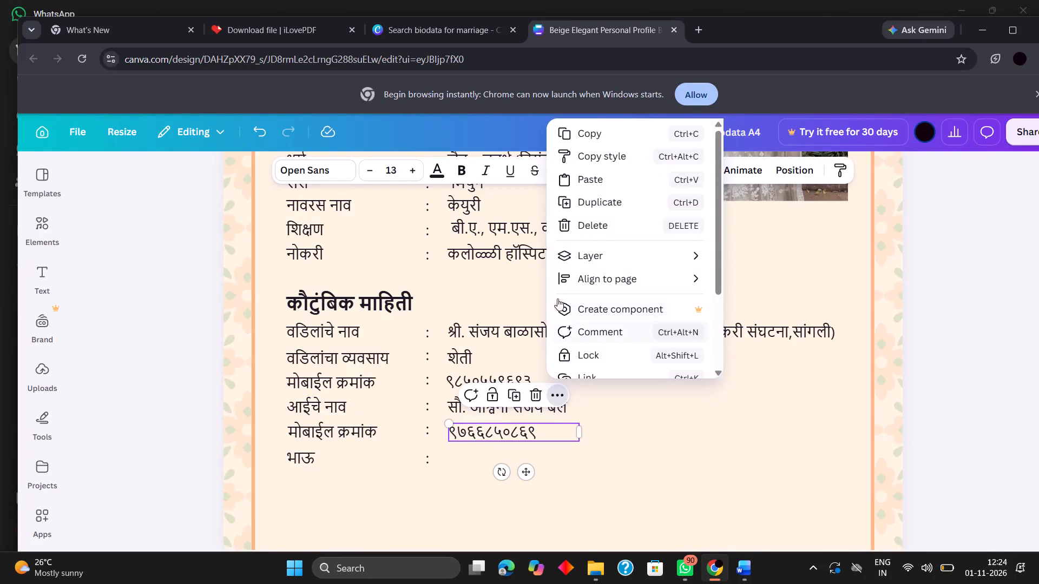
left_click(615, 197)
left_click_drag(535, 489, 521, 505)
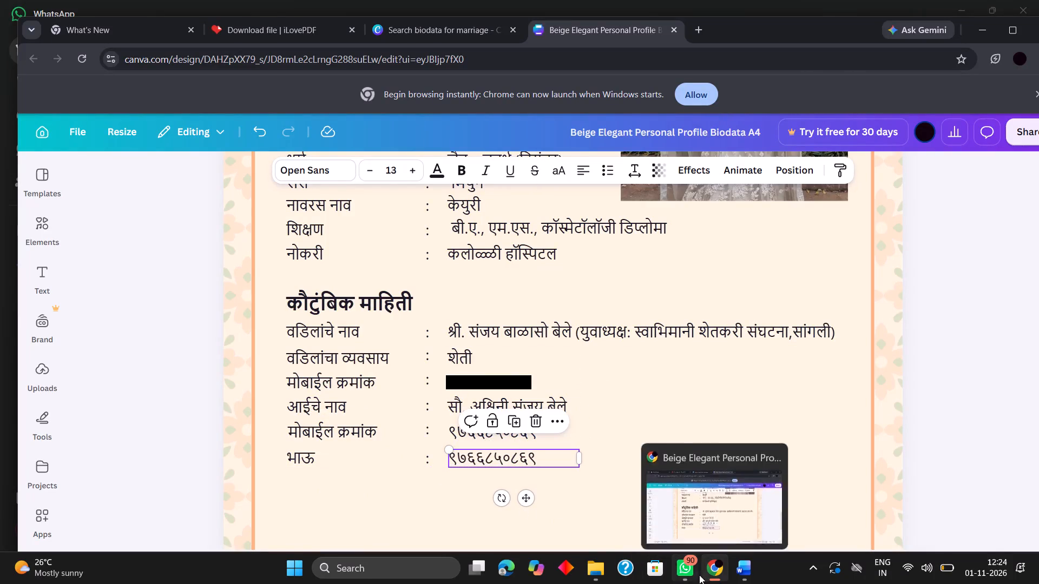
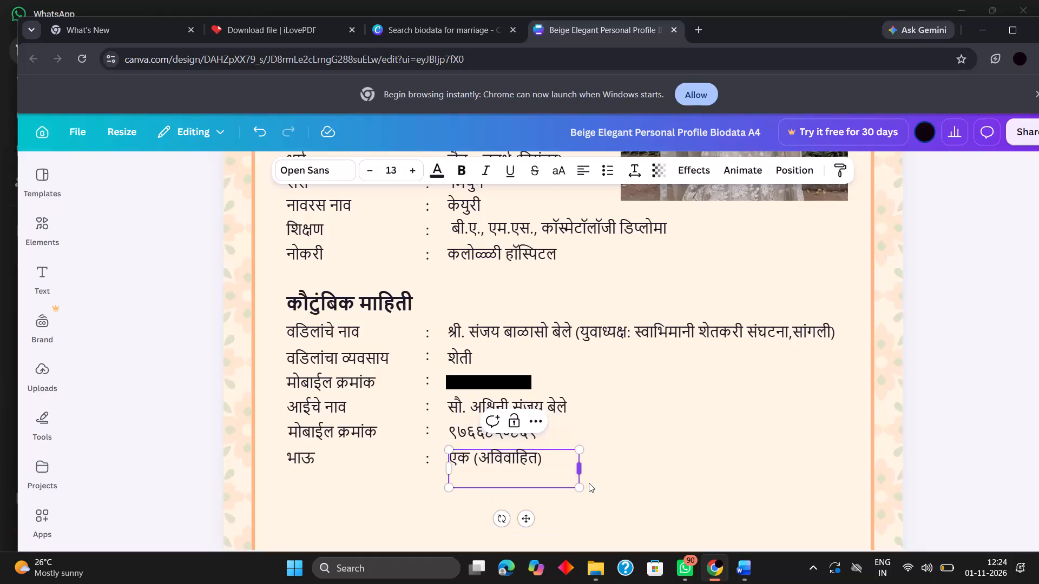
Remove the empty trailing line from the एक (अविवाहित) text in the भाऊ row.
left_click(562, 477)
key("BackSpace")
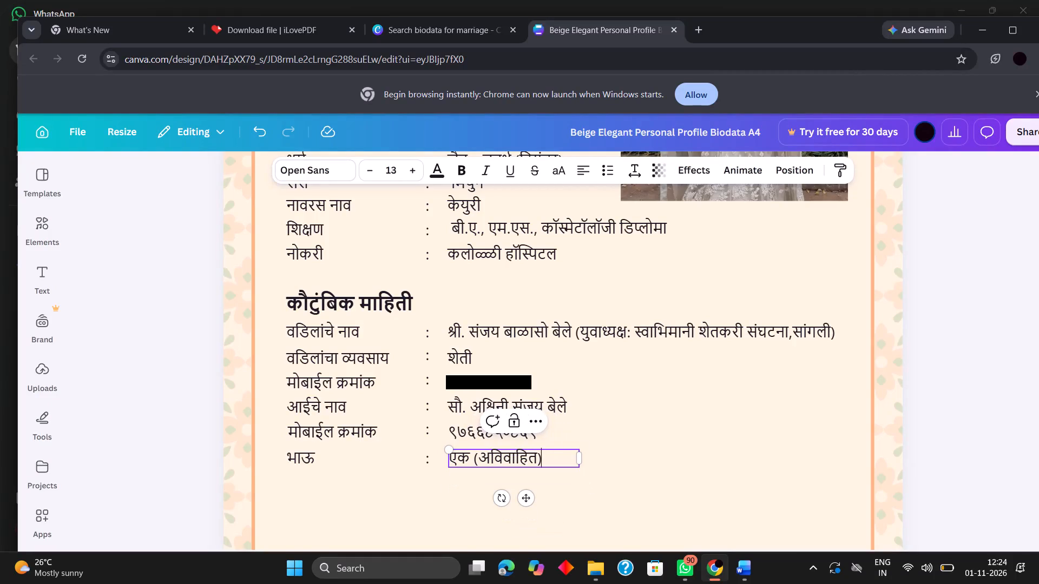
left_click(656, 459)
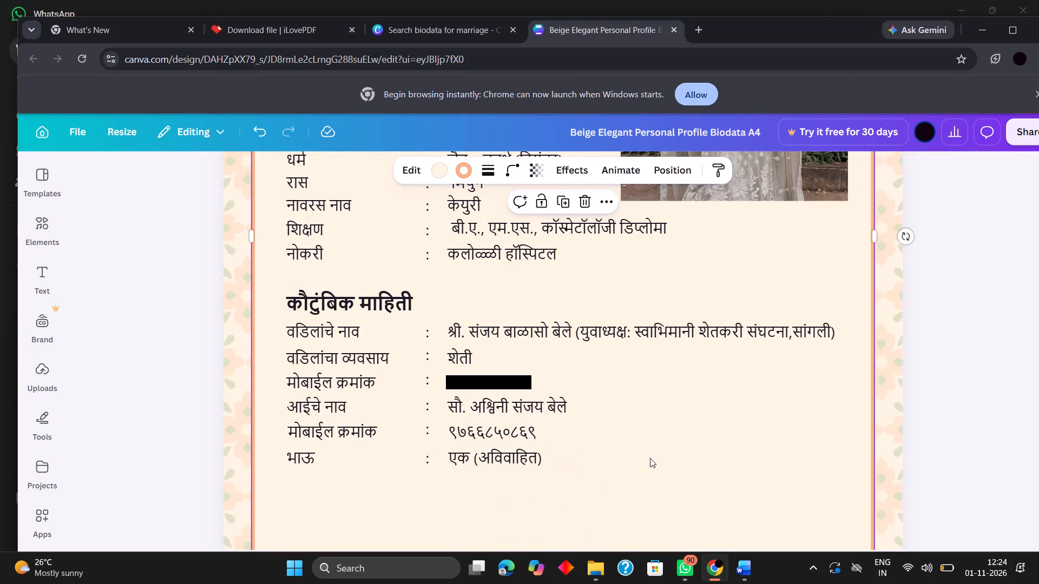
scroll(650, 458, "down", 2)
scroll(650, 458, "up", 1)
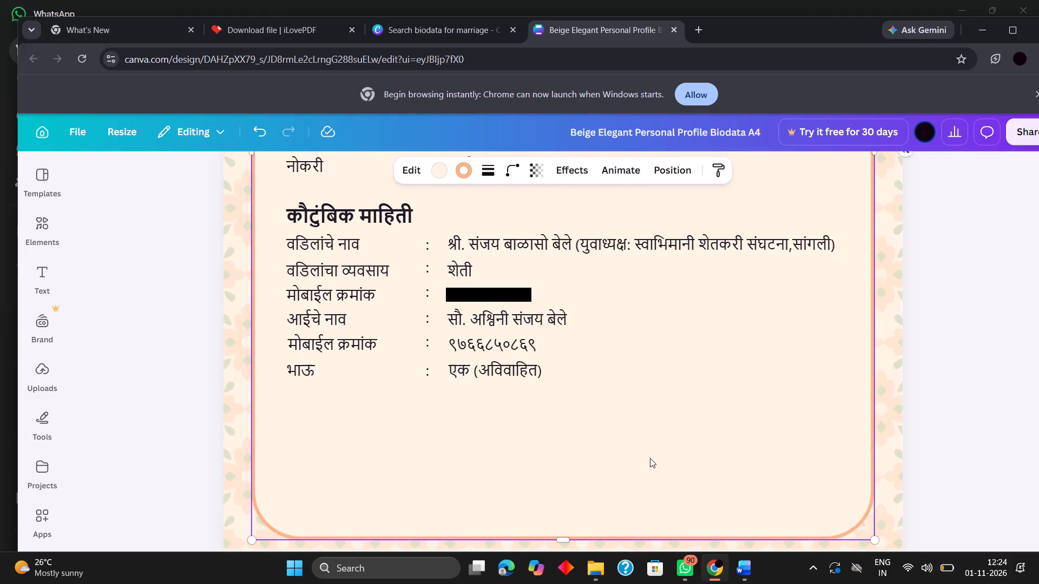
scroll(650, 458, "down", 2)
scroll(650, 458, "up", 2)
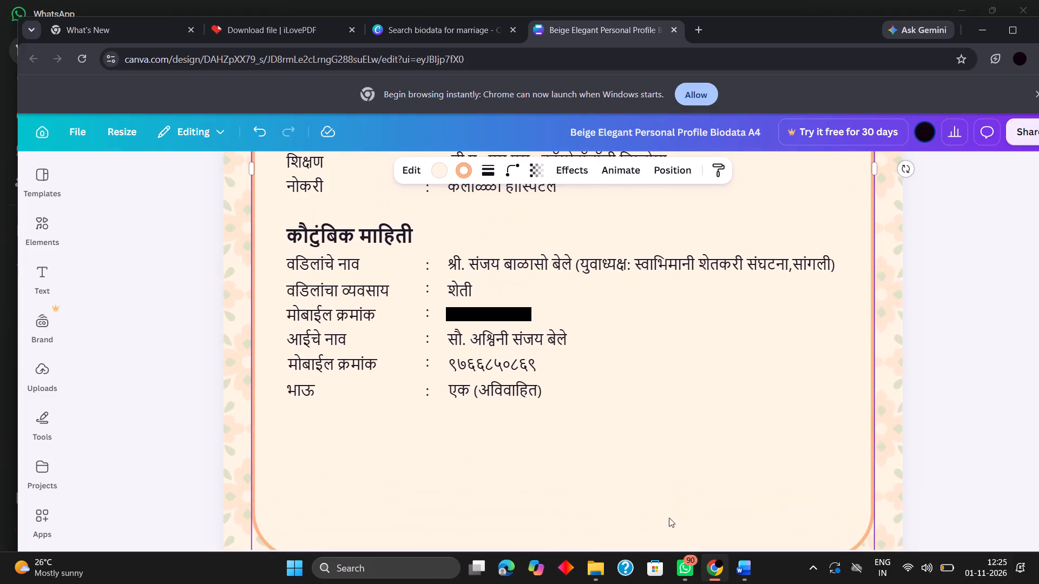
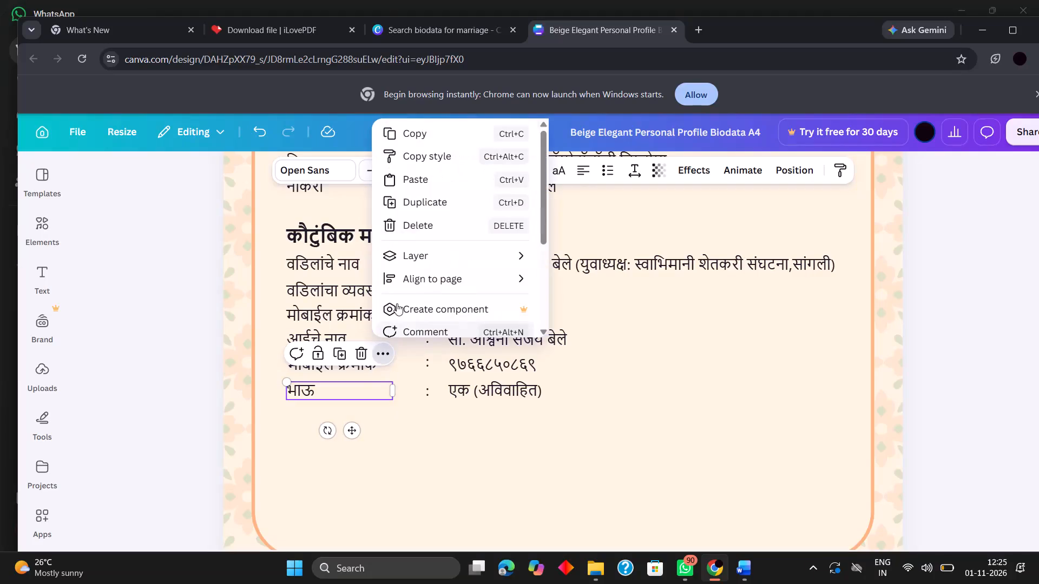
Duplicate the भाऊ label and place the copy directly below the original as the start of a new row.
left_click(435, 200)
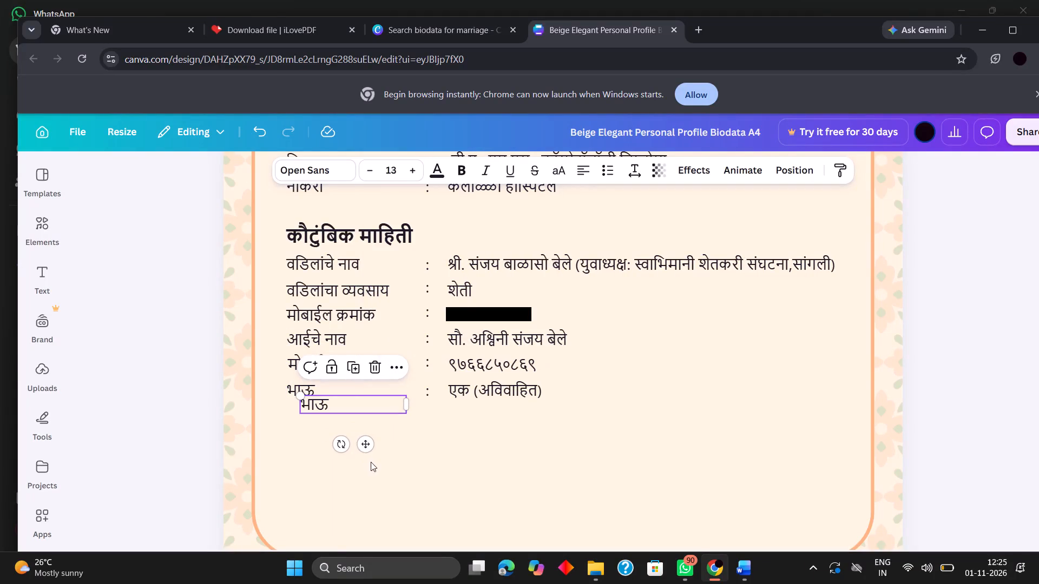
left_click_drag(366, 437, 353, 450)
Duplicate the colon of the भाऊ row and align the copy under the colon column beside the new भाऊ label.
left_click(424, 389)
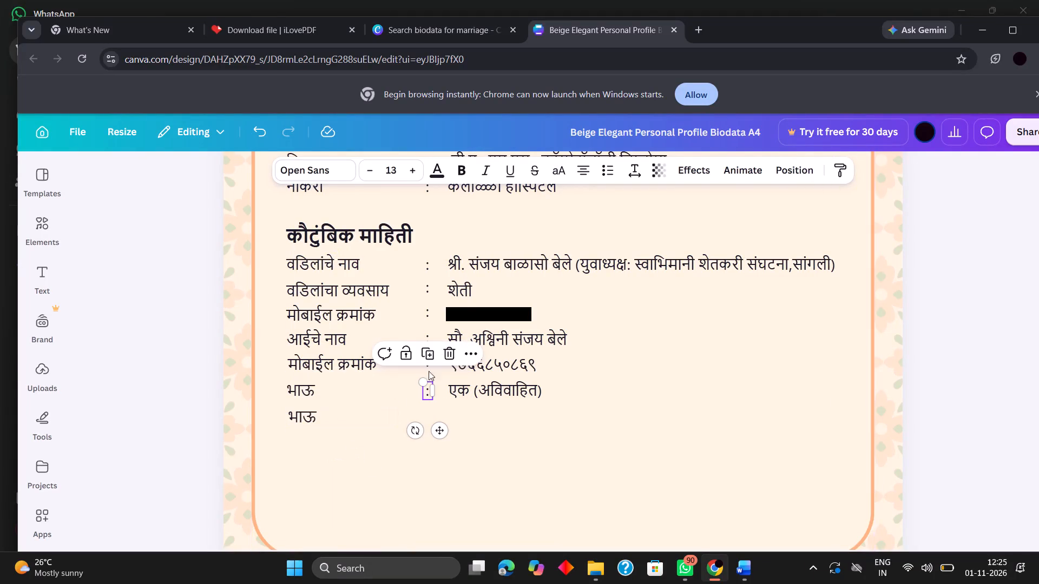
left_click(472, 351)
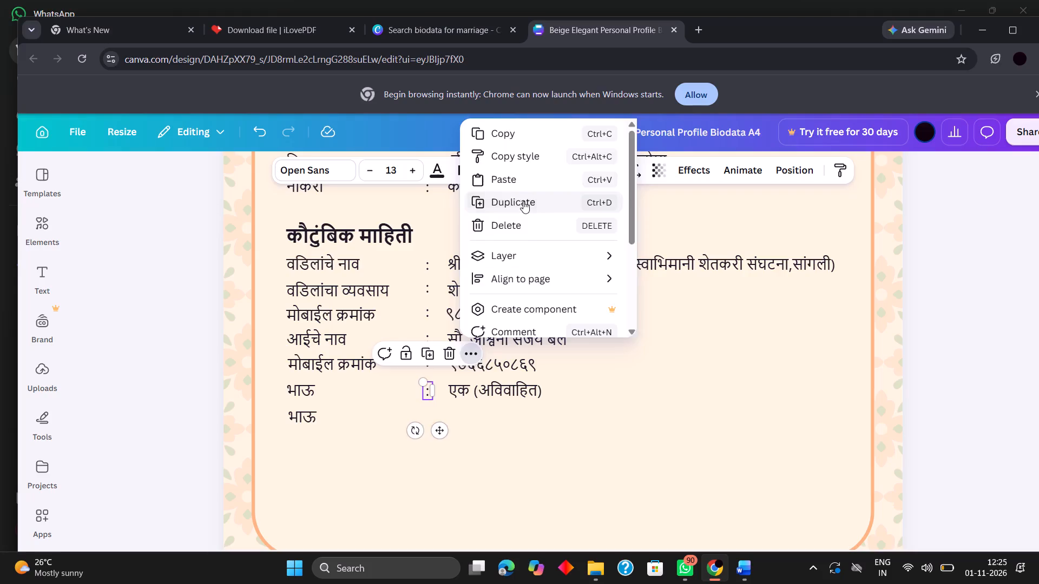
left_click(523, 201)
left_click_drag(451, 441, 434, 455)
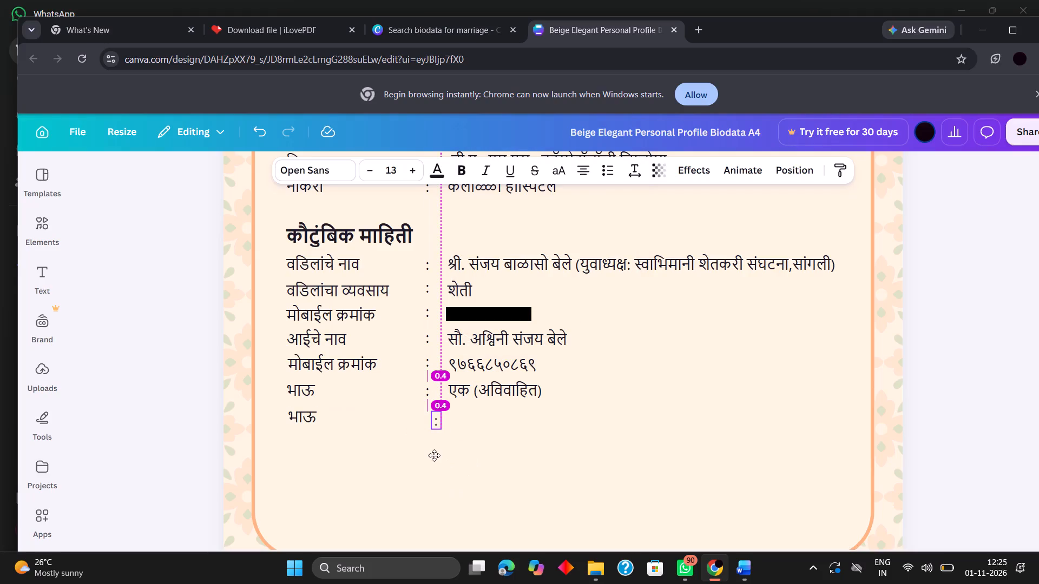
left_click_drag(434, 455, 437, 451)
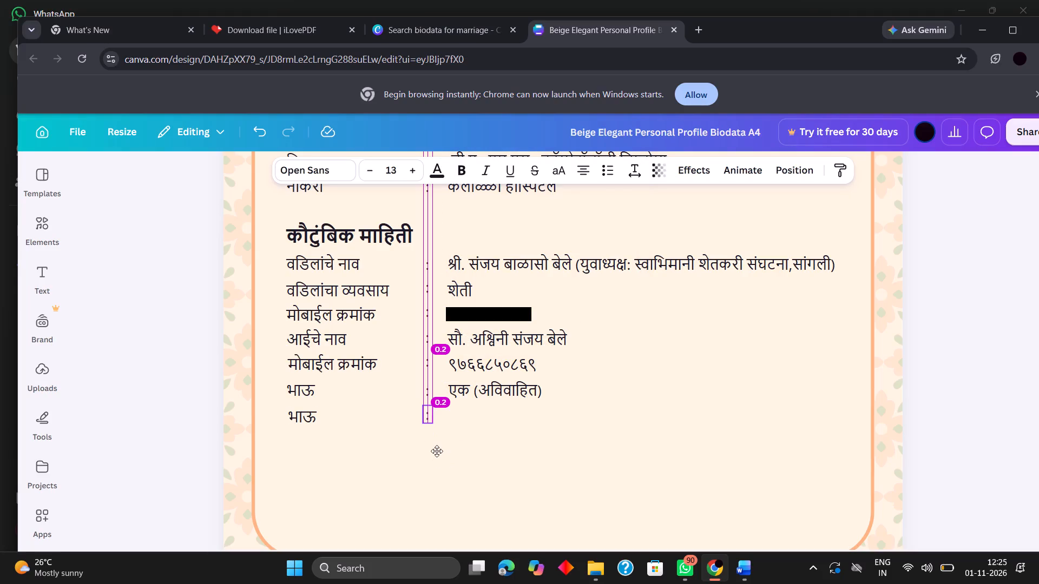
left_click_drag(437, 451, 438, 455)
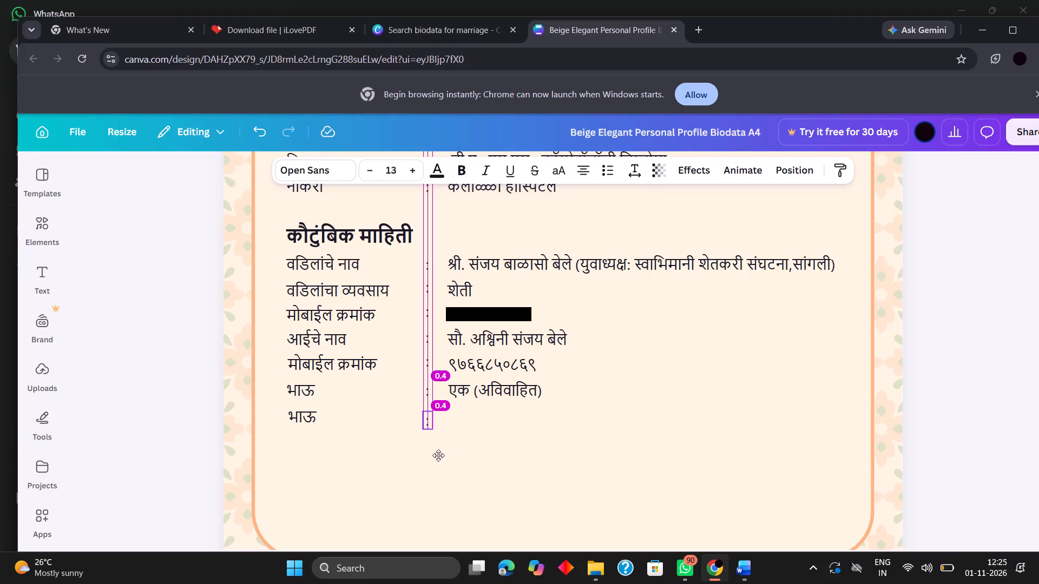
left_click_drag(438, 455, 435, 454)
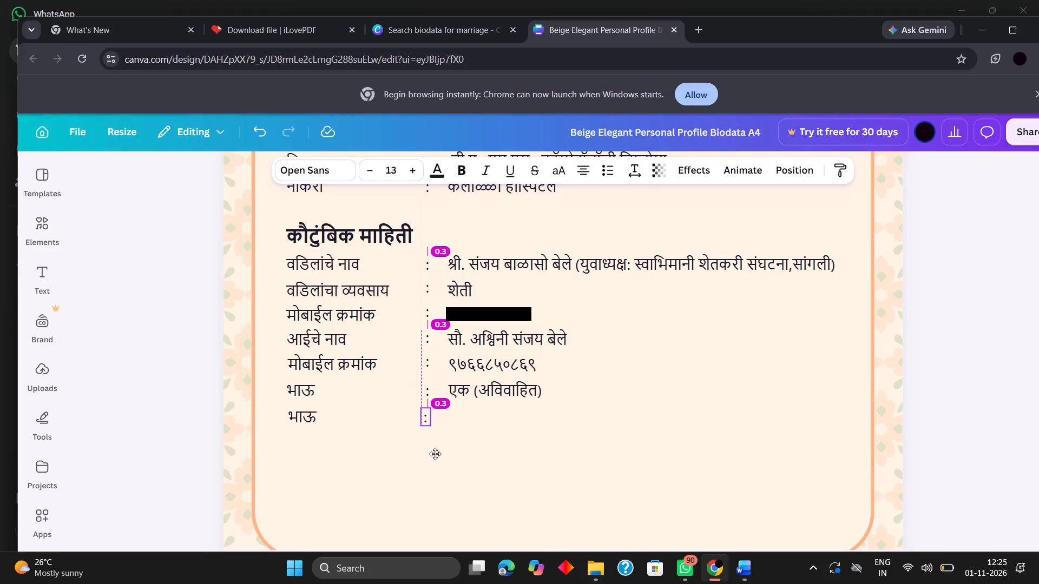
left_click_drag(435, 454, 438, 455)
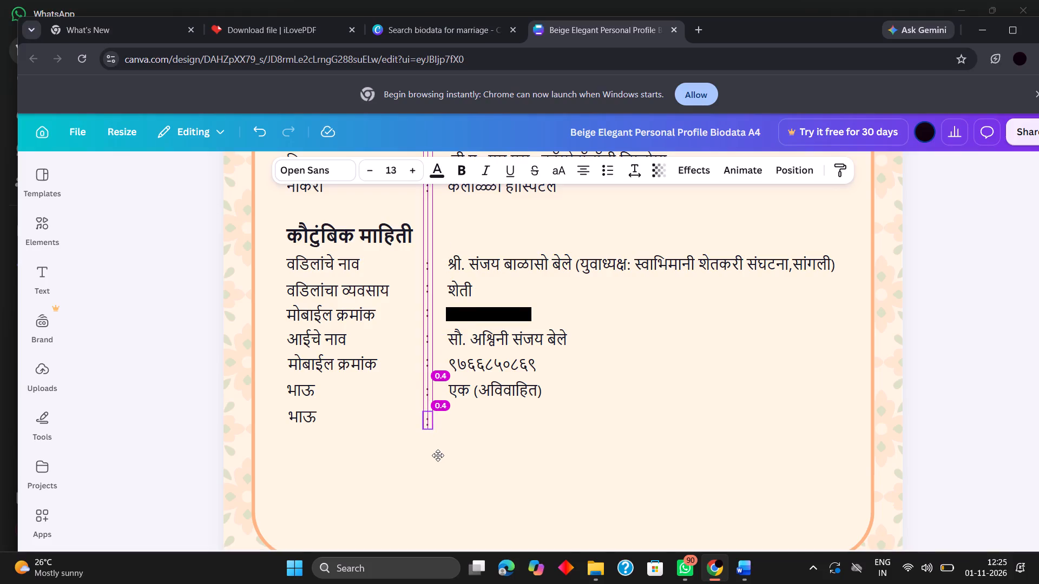
left_click(456, 409)
Duplicate the एक (अविवाहित) text and align the copy with the value column in the new भाऊ row.
left_click(471, 397)
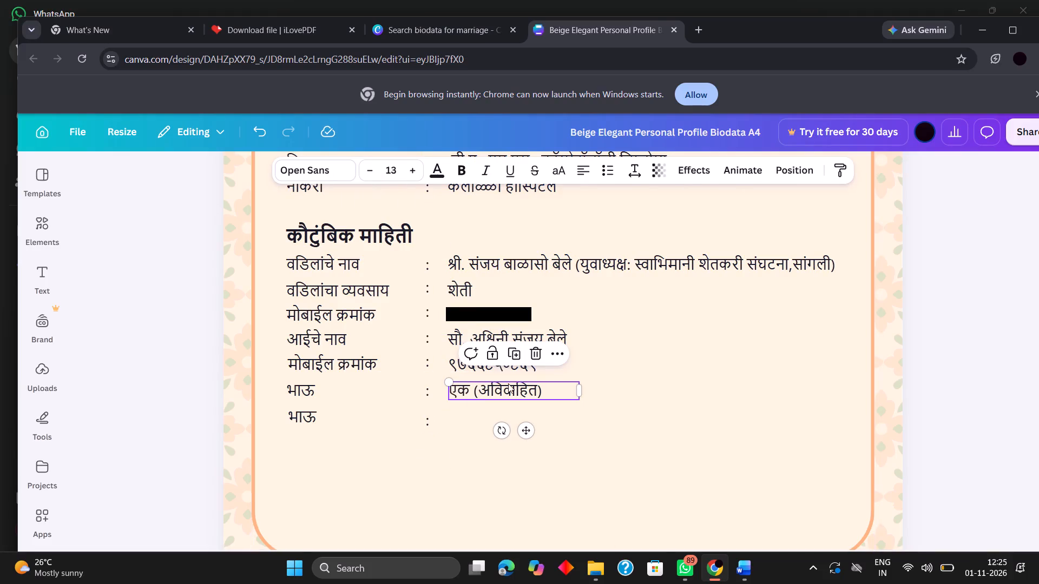
left_click(556, 355)
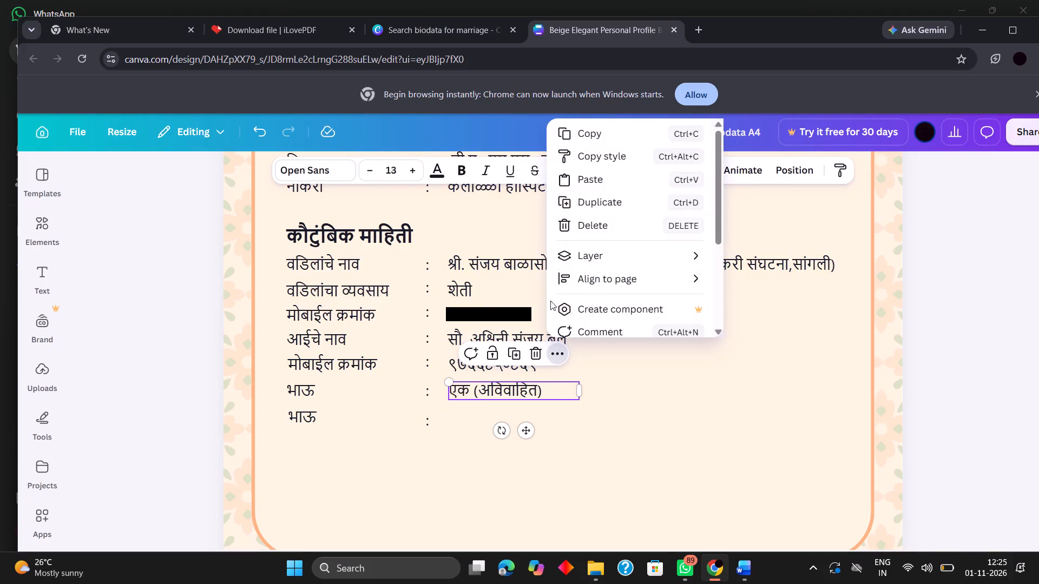
left_click(614, 204)
left_click_drag(542, 450, 535, 453)
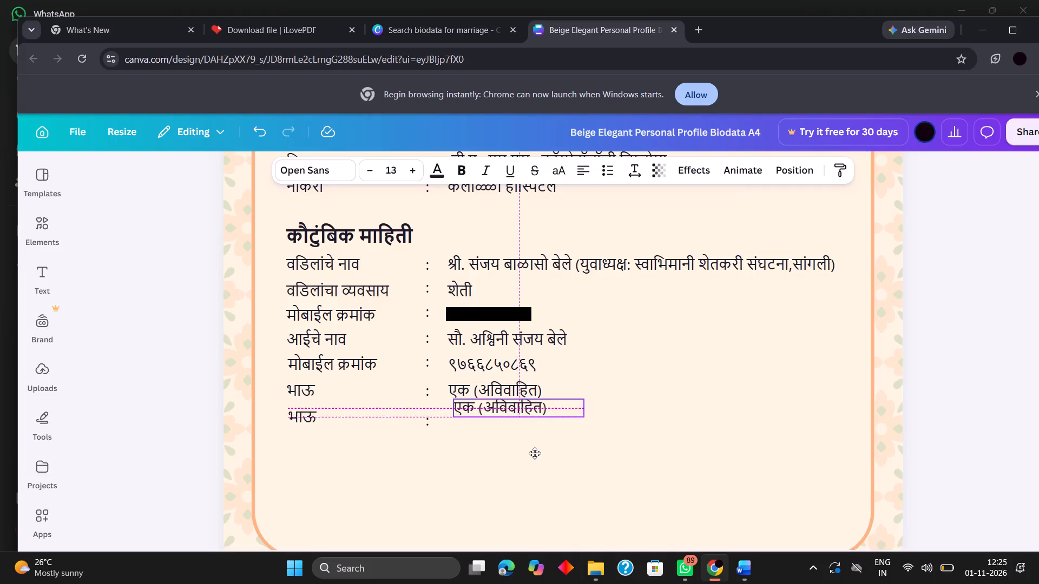
left_click_drag(535, 453, 529, 470)
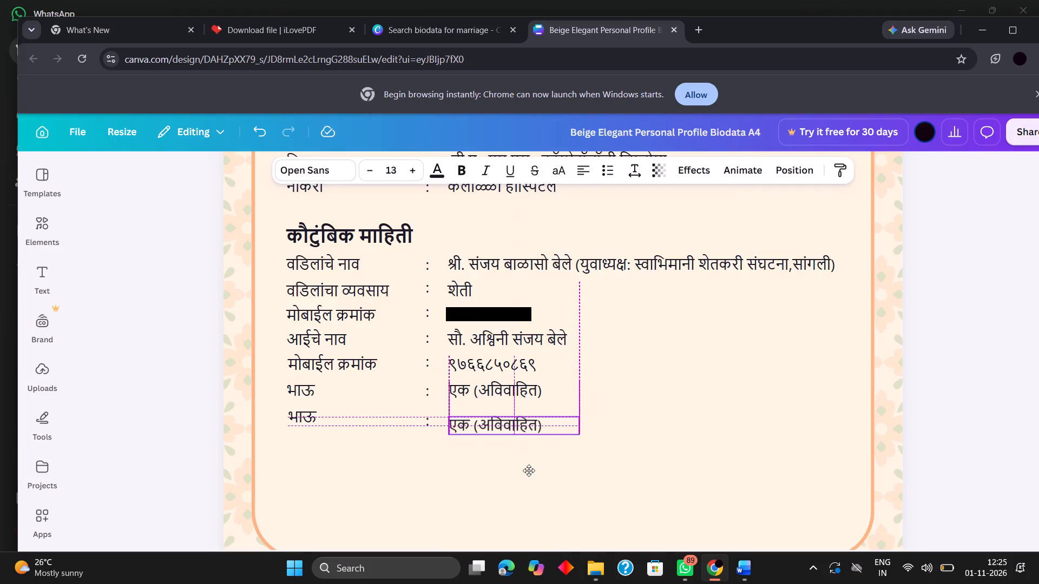
left_click_drag(529, 470, 528, 466)
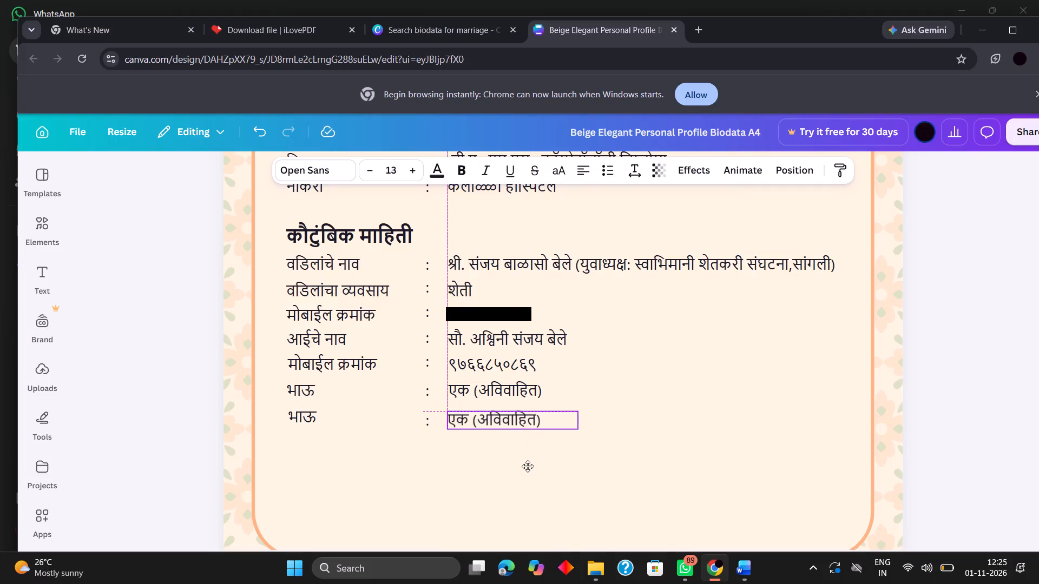
left_click_drag(528, 466, 530, 463)
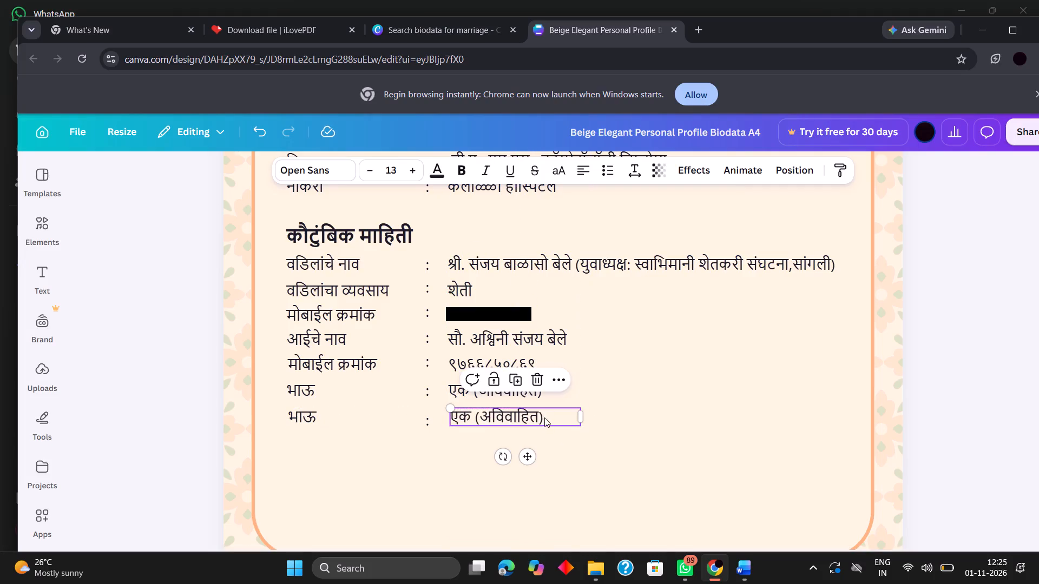
left_click(527, 455)
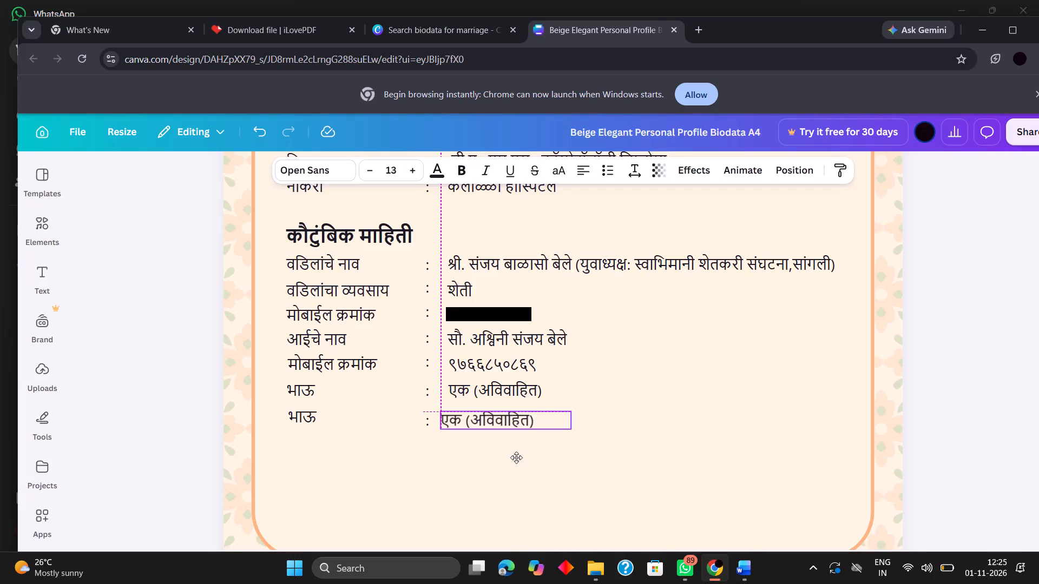
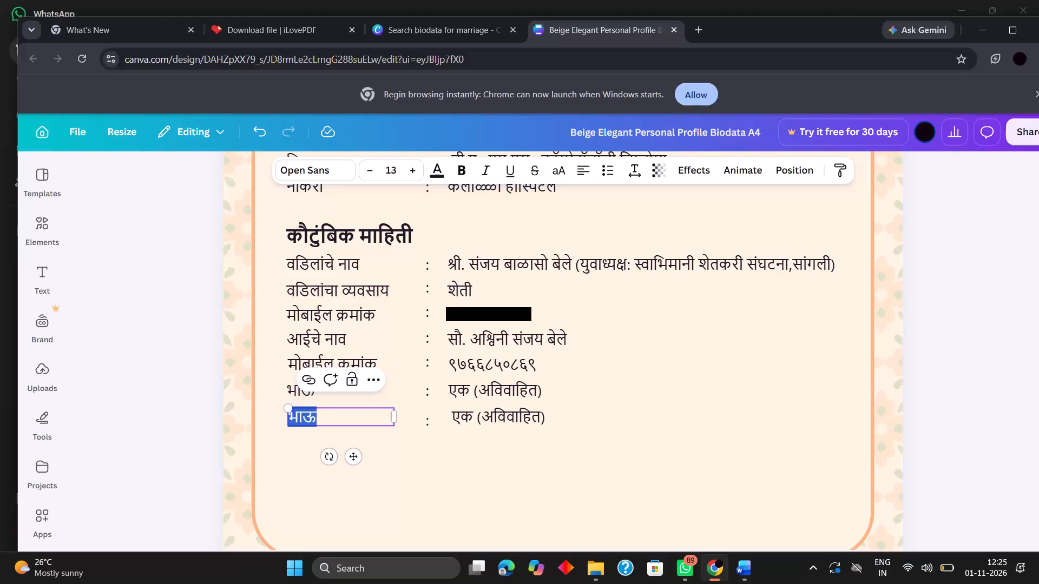
Replace the duplicated भाऊ label in the bottom family row with बहीण, keeping it aligned with the label column.
key("ctrl+v")
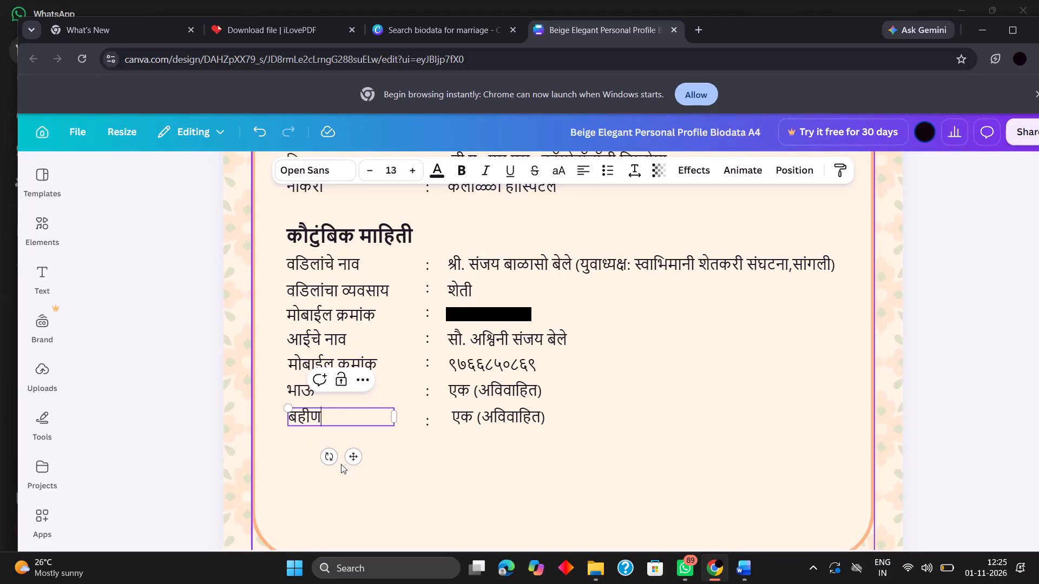
left_click(359, 457)
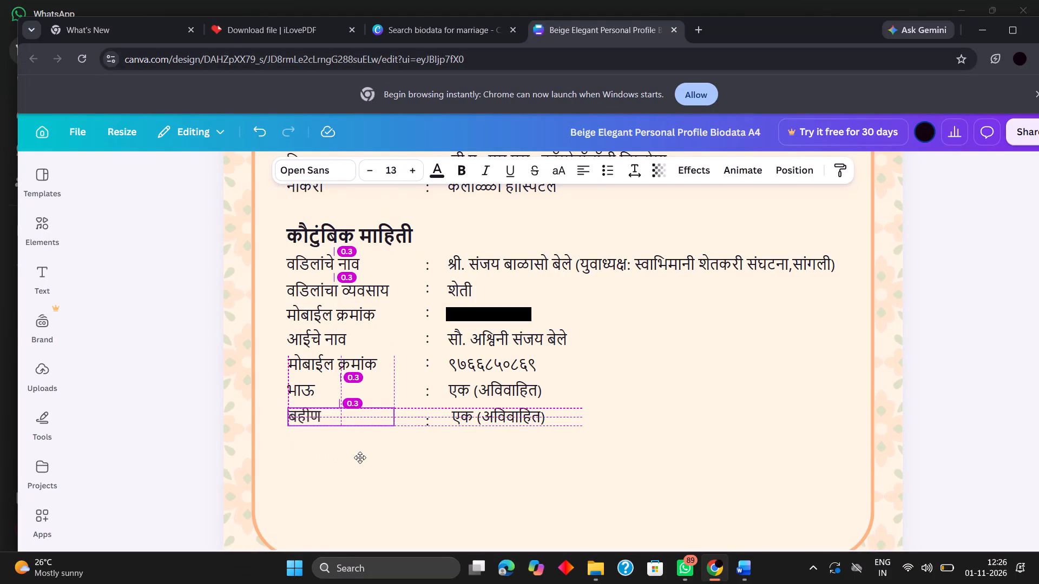
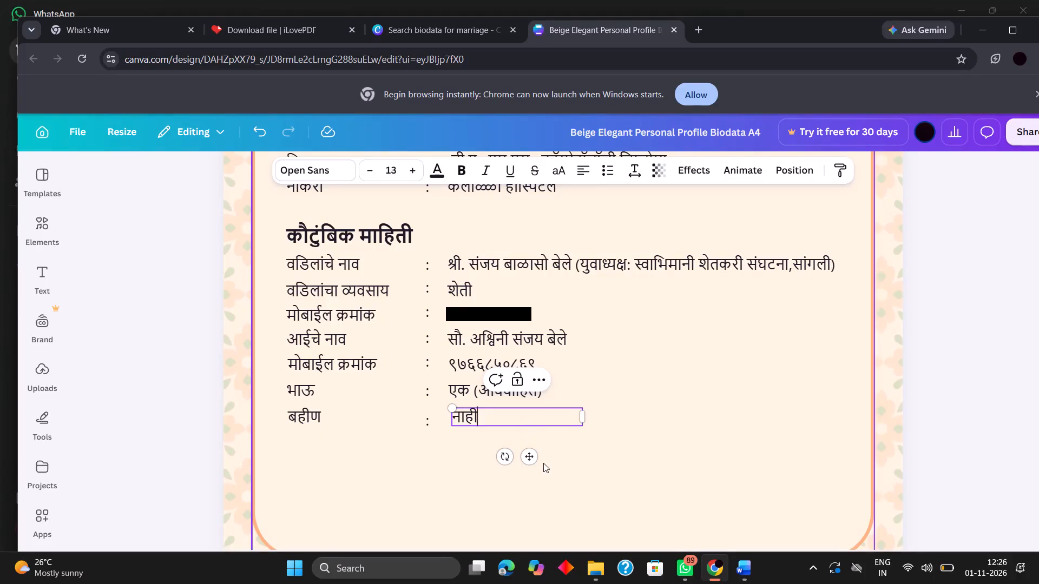
Align the नाही value in the बहीण row with the left edge of the values above it.
left_click(532, 462)
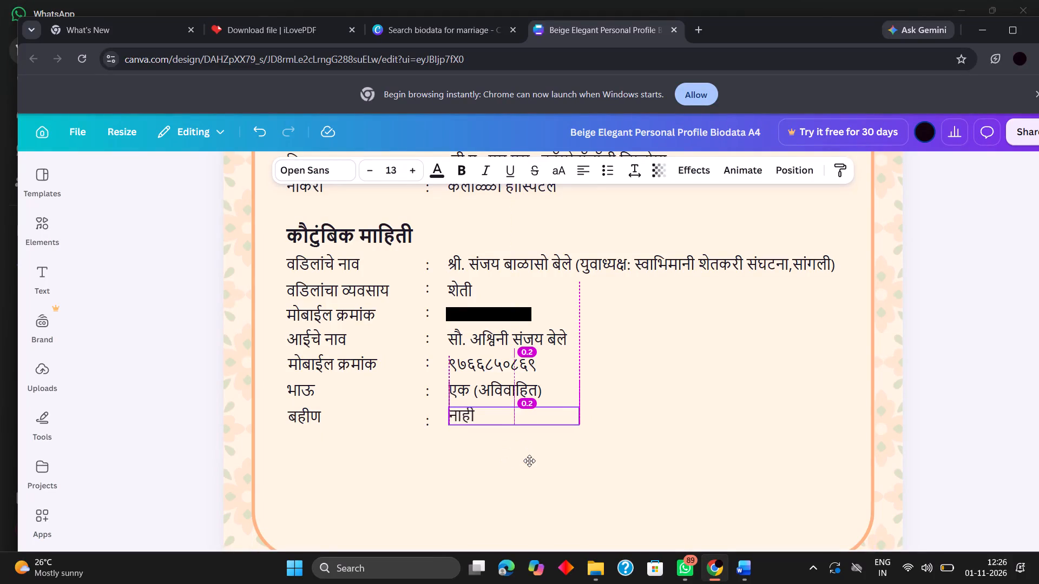
left_click(578, 459)
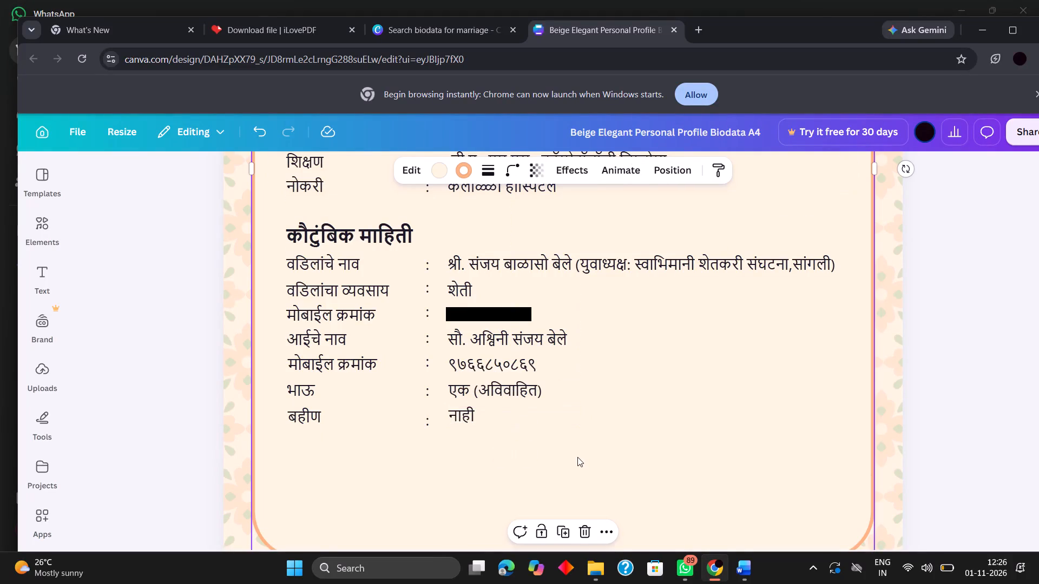
scroll(577, 457, "down", 1)
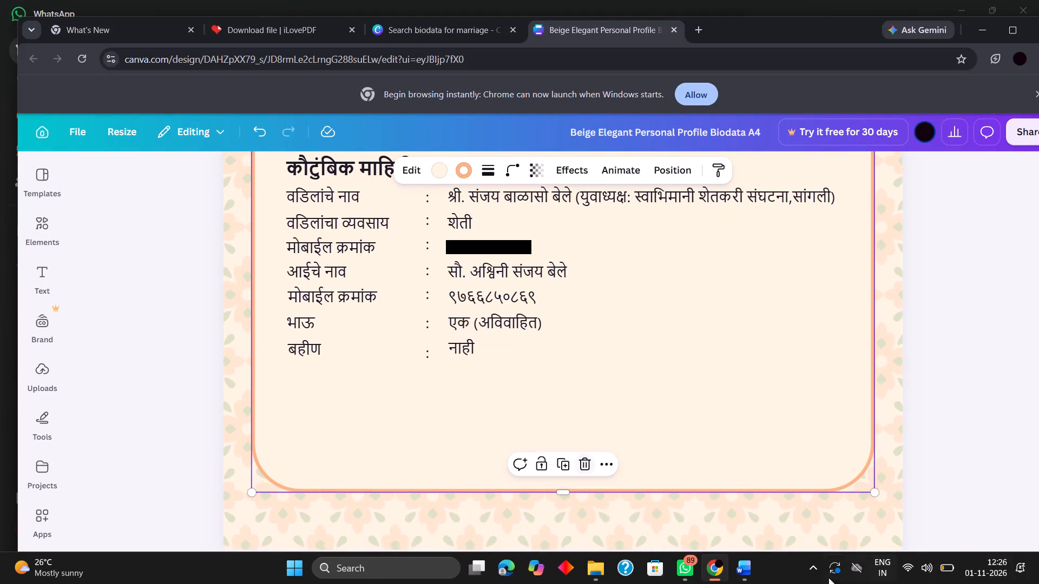
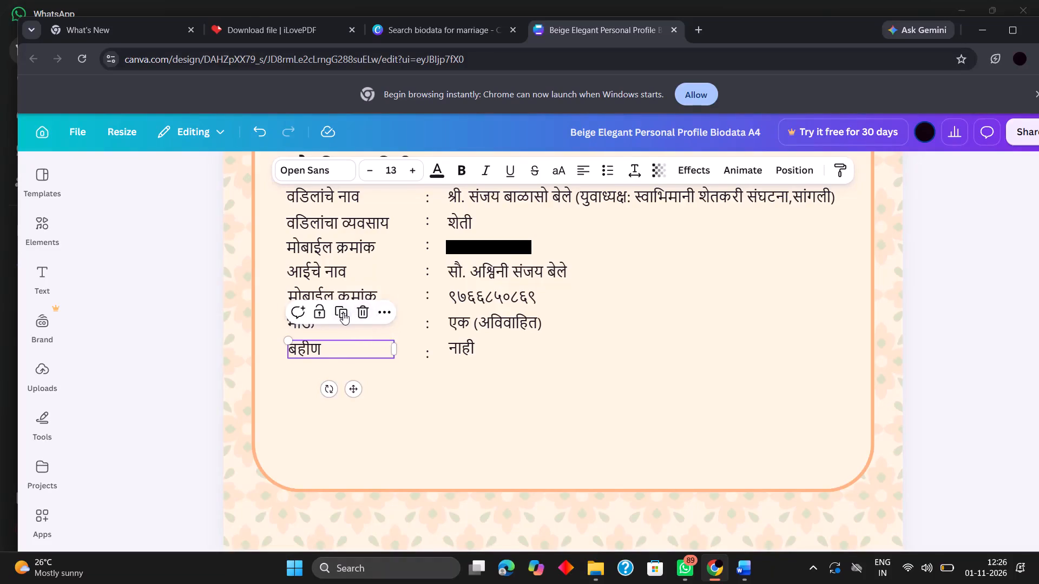
Duplicate the बहीण label and place the copy directly below it, in line with the label column.
left_click(342, 313)
left_click_drag(347, 360, 325, 397)
left_click_drag(367, 393, 377, 368)
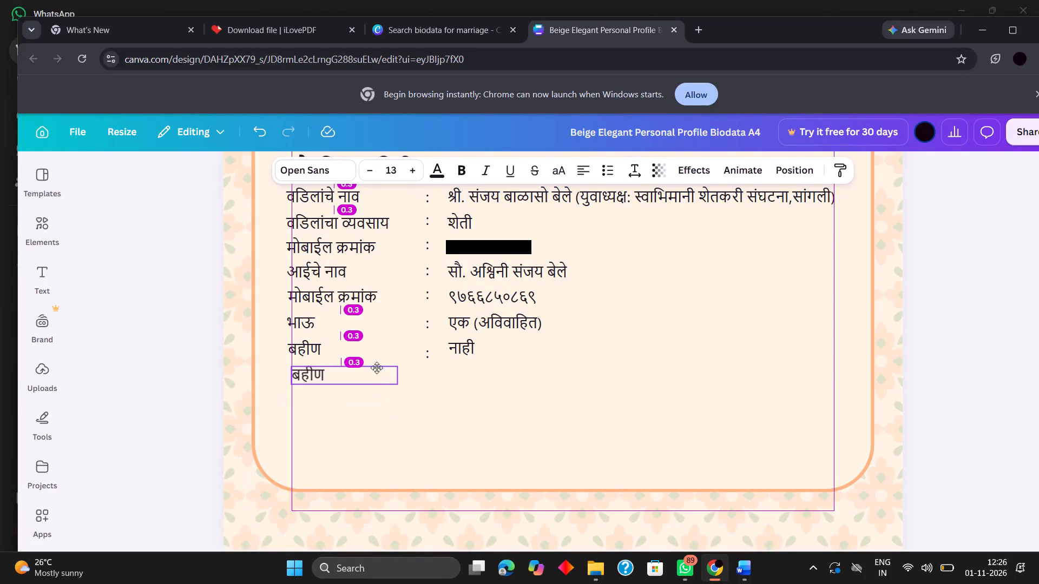
left_click_drag(377, 368, 371, 365)
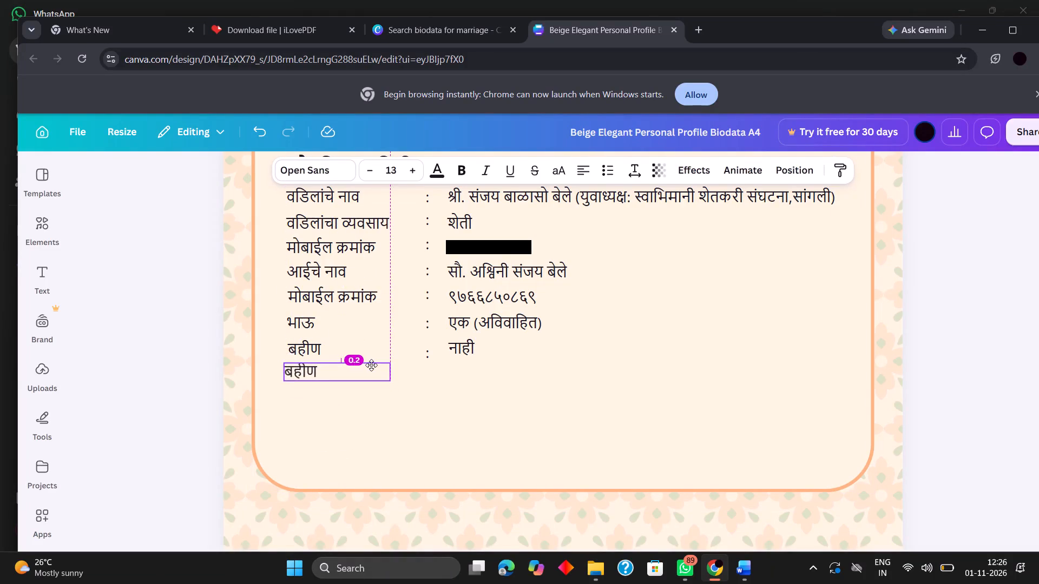
left_click_drag(371, 365, 372, 365)
Open the text of the duplicated बहीण label in the new bottom row for editing, with its word selected.
double_click(321, 370)
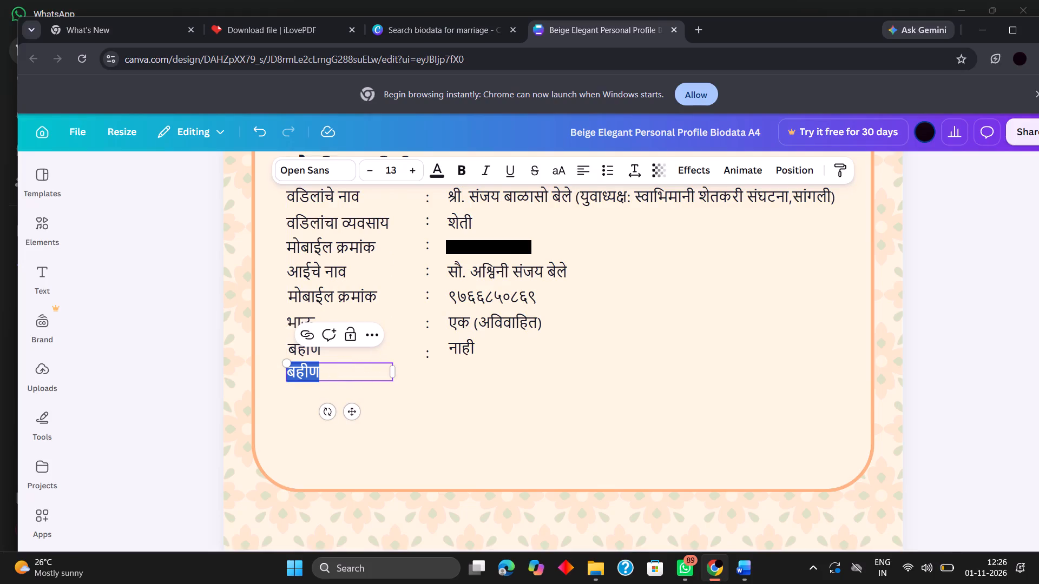
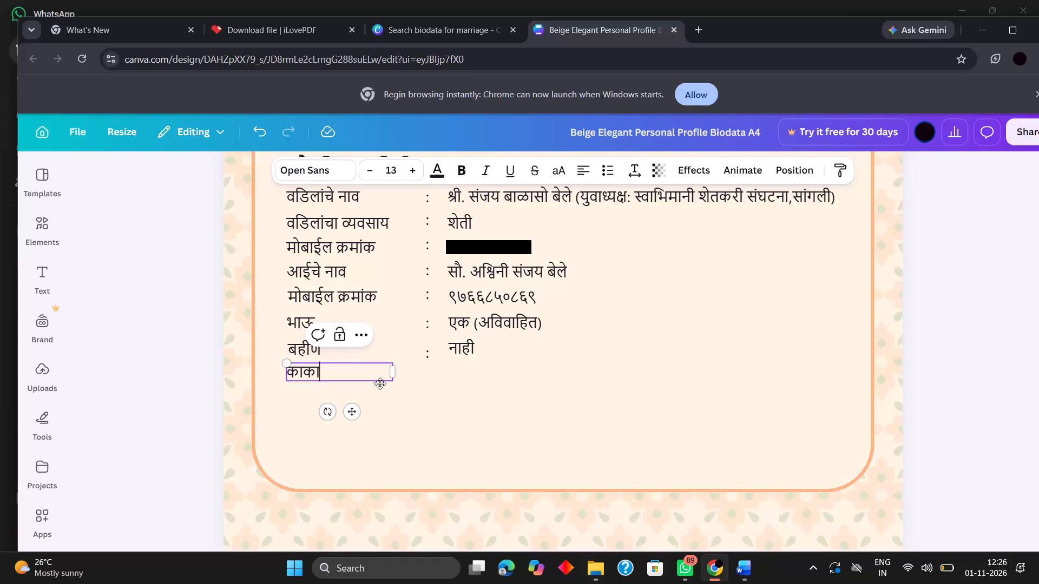
Duplicate the colon of the बहीण row and place the copy beside काका, in line with the colon column.
left_click(433, 375)
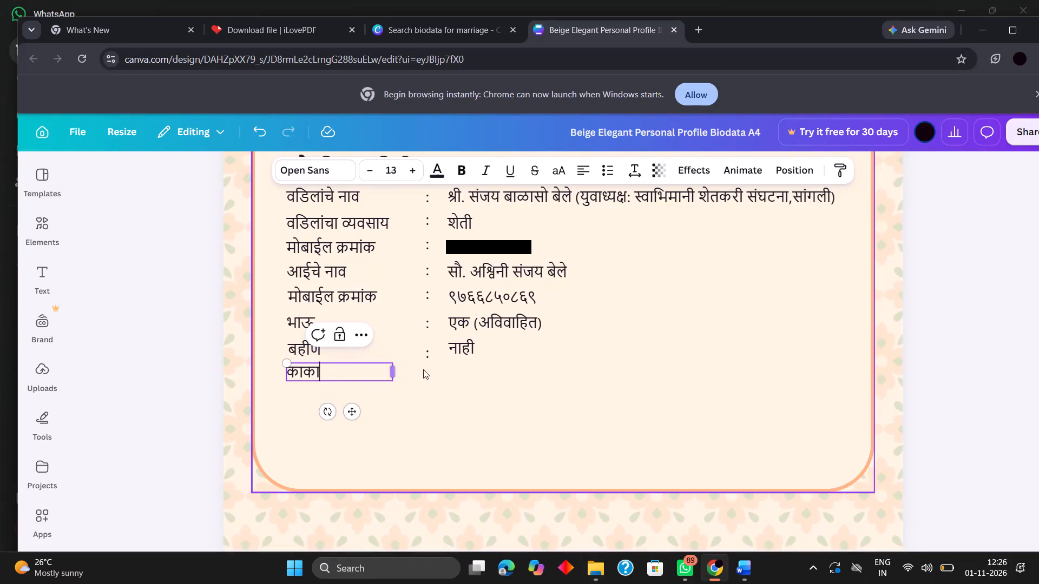
left_click(420, 354)
left_click(422, 355)
scroll(462, 419, "down", 7)
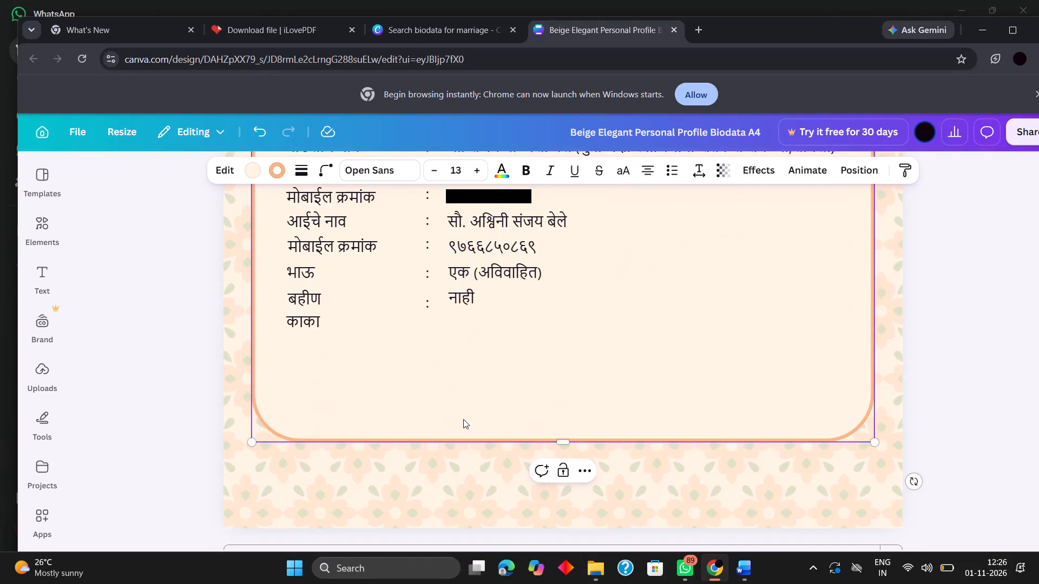
scroll(462, 419, "up", 2)
scroll(420, 399, "down", 1)
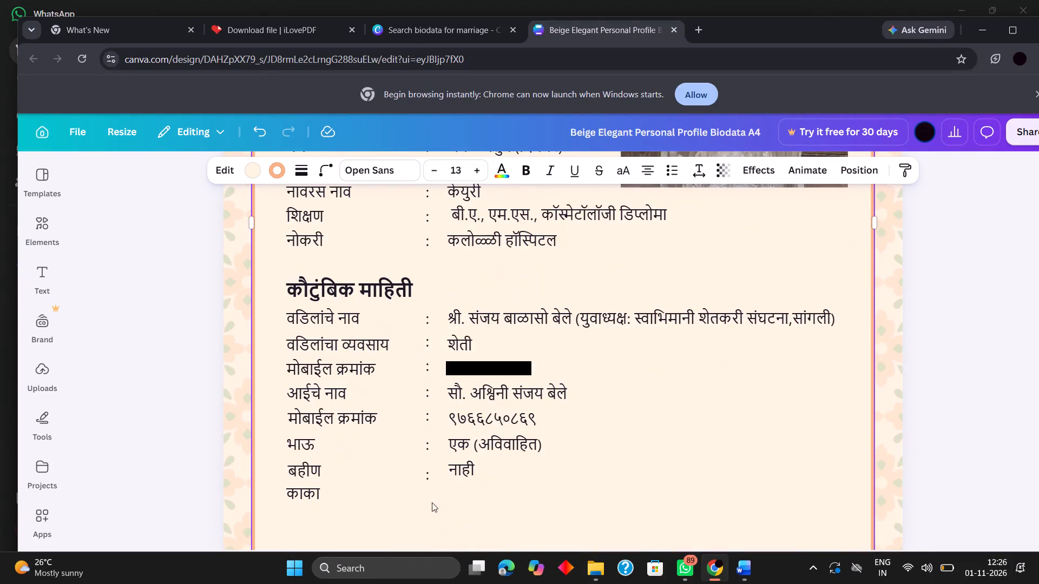
left_click(424, 472)
left_click(425, 435)
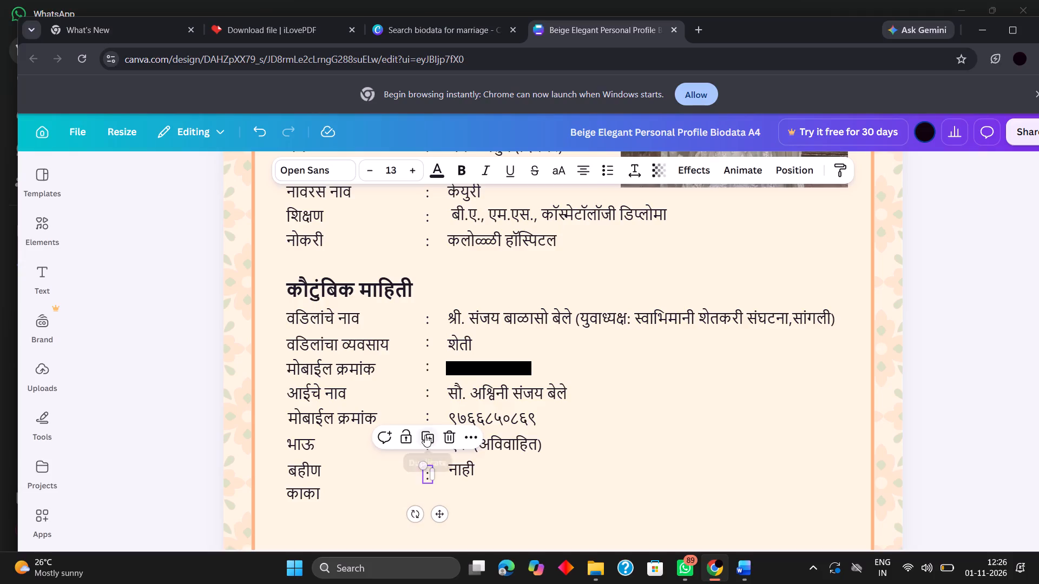
scroll(437, 463, "down", 1)
left_click_drag(451, 461, 435, 461)
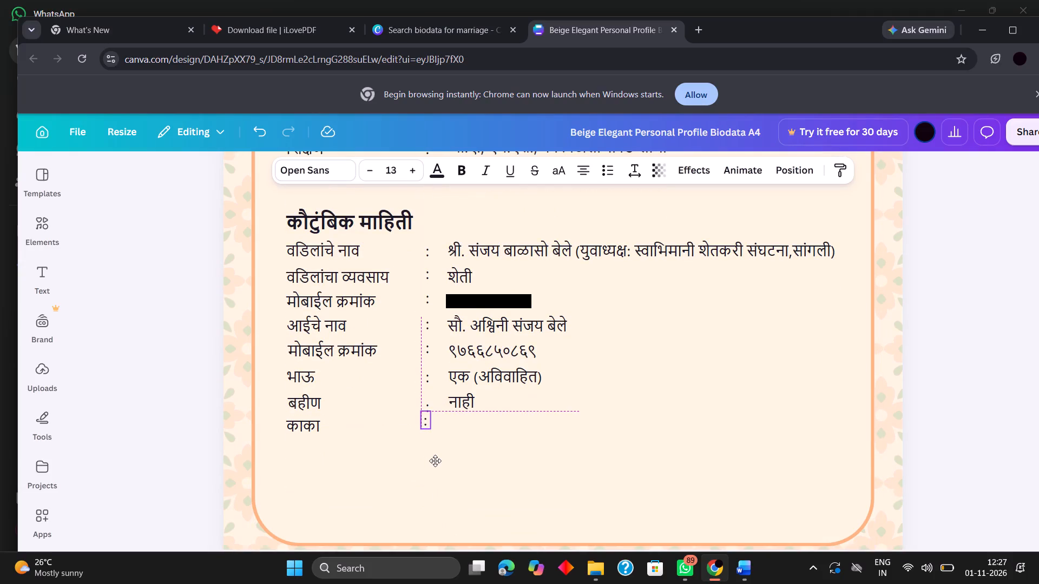
left_click_drag(435, 461, 438, 463)
left_click(472, 424)
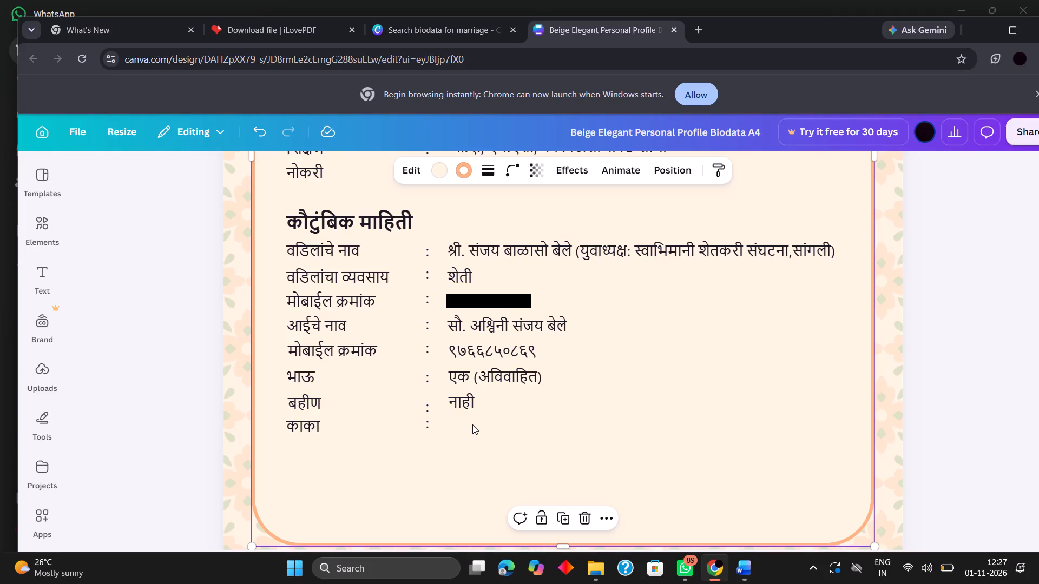
left_click(472, 424)
Select the नाही value text in the बहीण row for reuse in the काका row.
left_click(461, 401)
left_click_drag(534, 470, 565, 466)
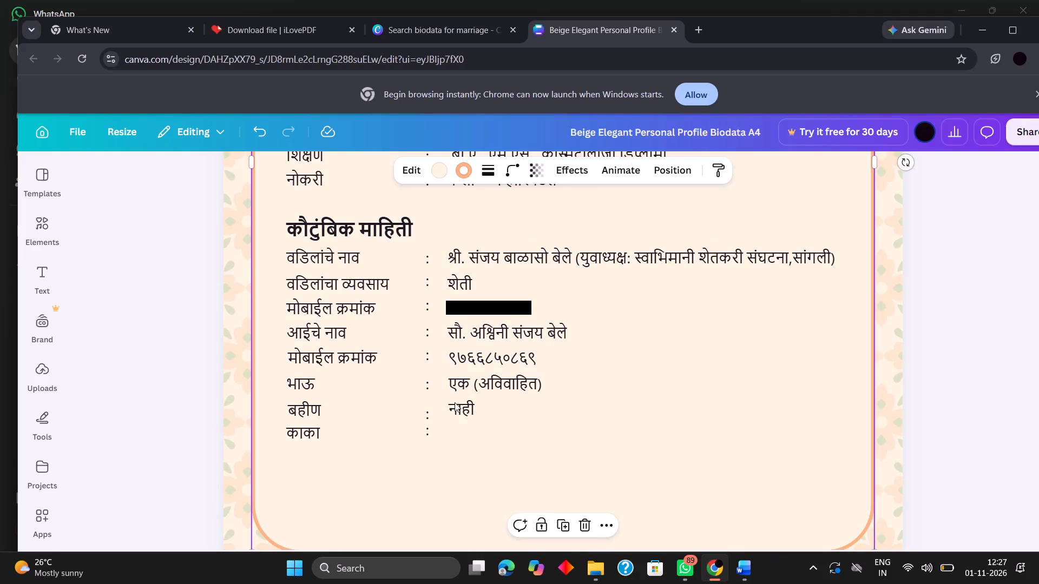
left_click(455, 400)
left_click(531, 443)
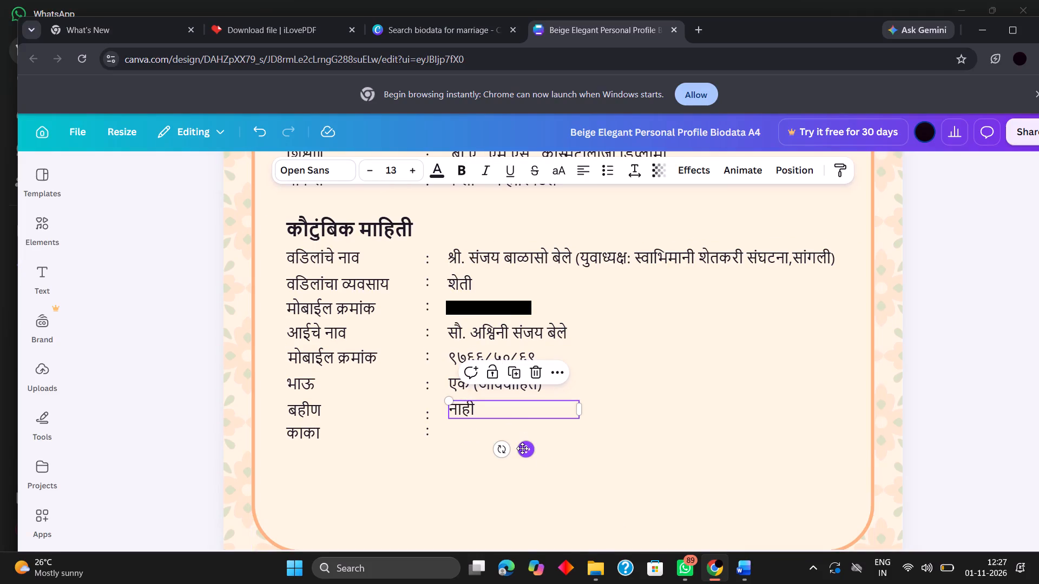
left_click(527, 452)
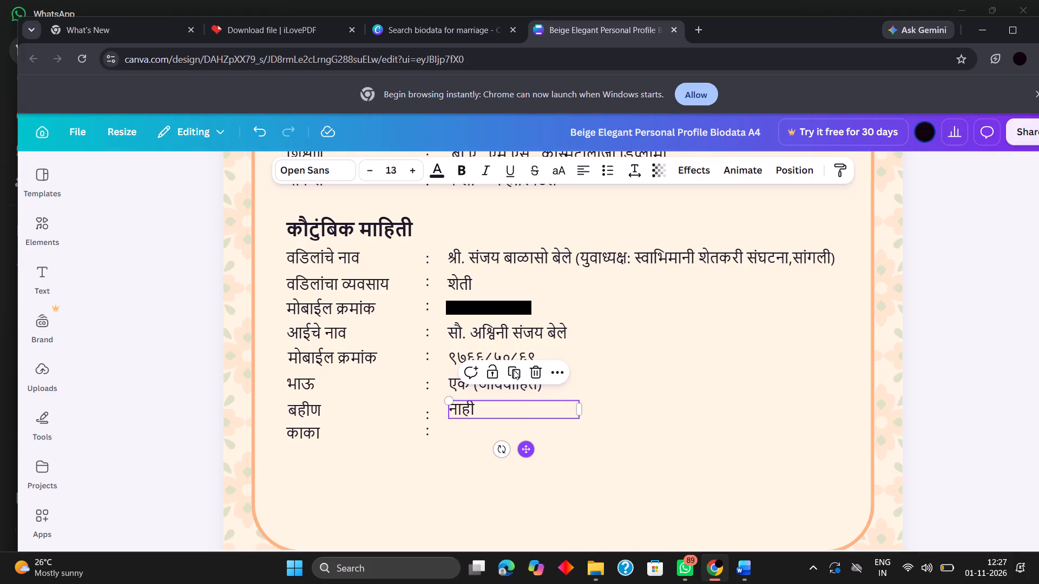
Duplicate the नाही value of the बहीण row and place the copy beside काका, in line with the value column.
left_click(514, 367)
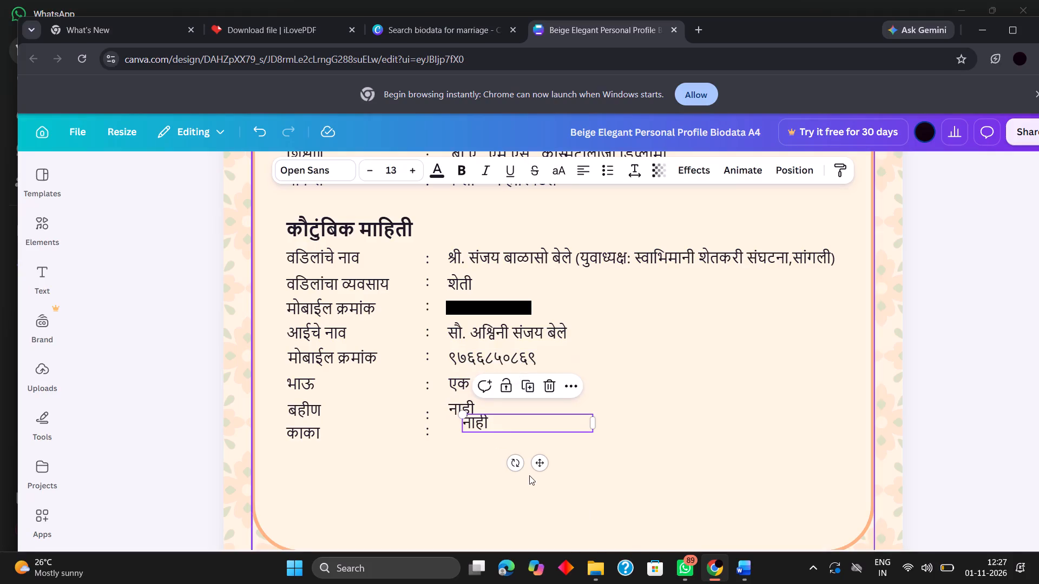
left_click_drag(534, 463, 509, 461)
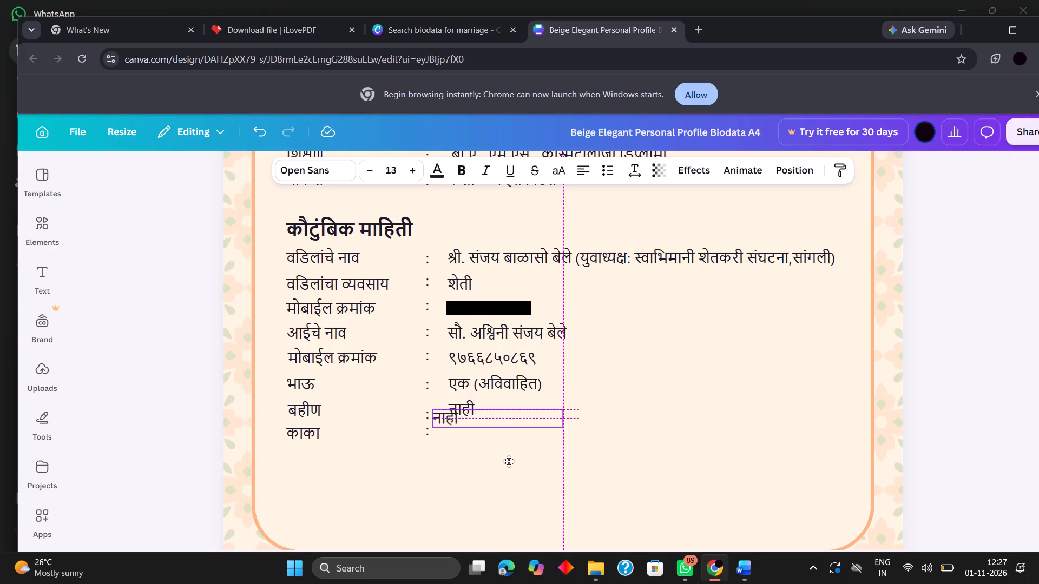
left_click_drag(509, 461, 516, 475)
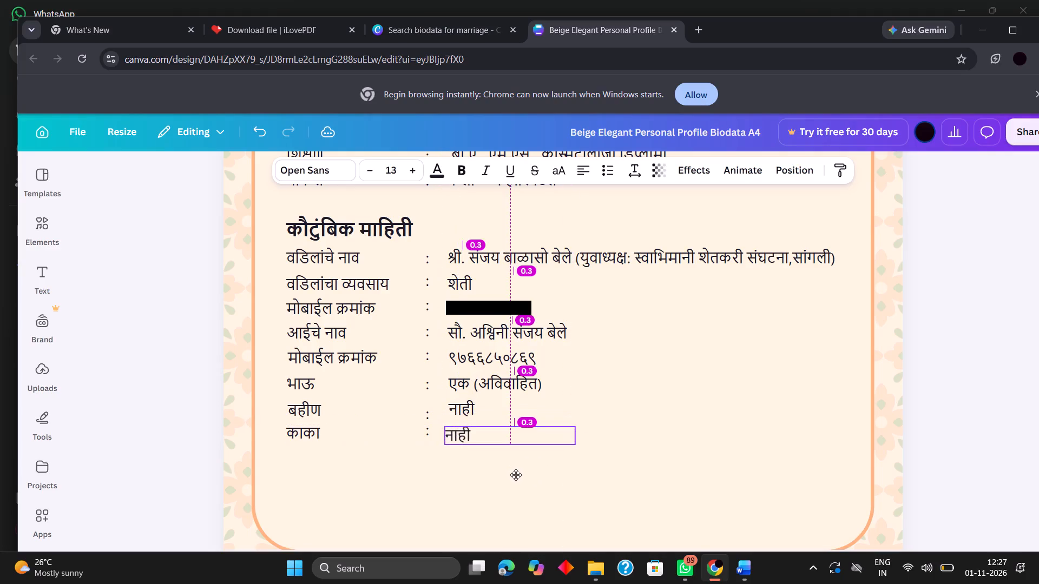
left_click_drag(516, 475, 510, 472)
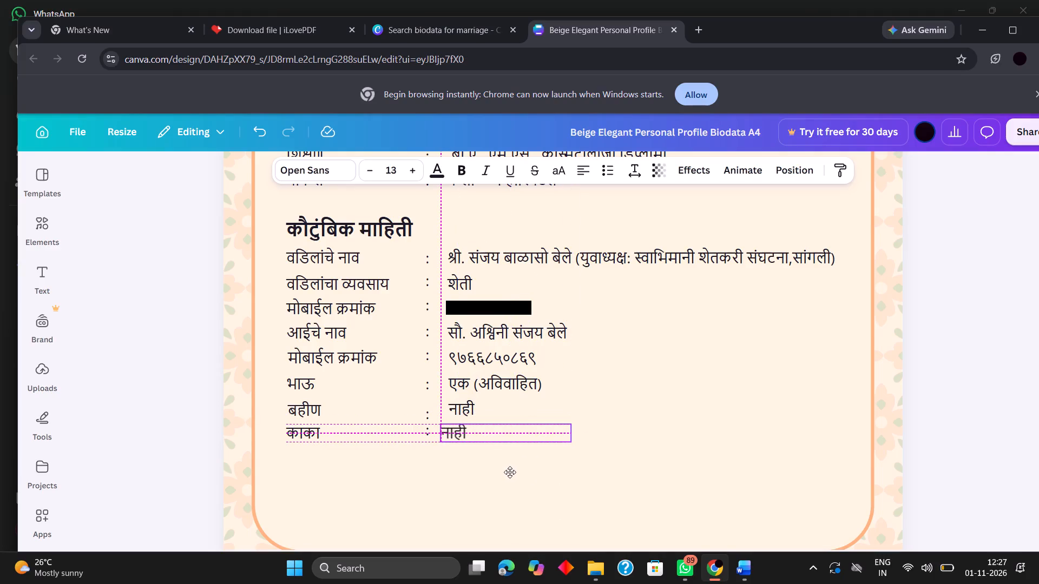
left_click_drag(510, 472, 512, 472)
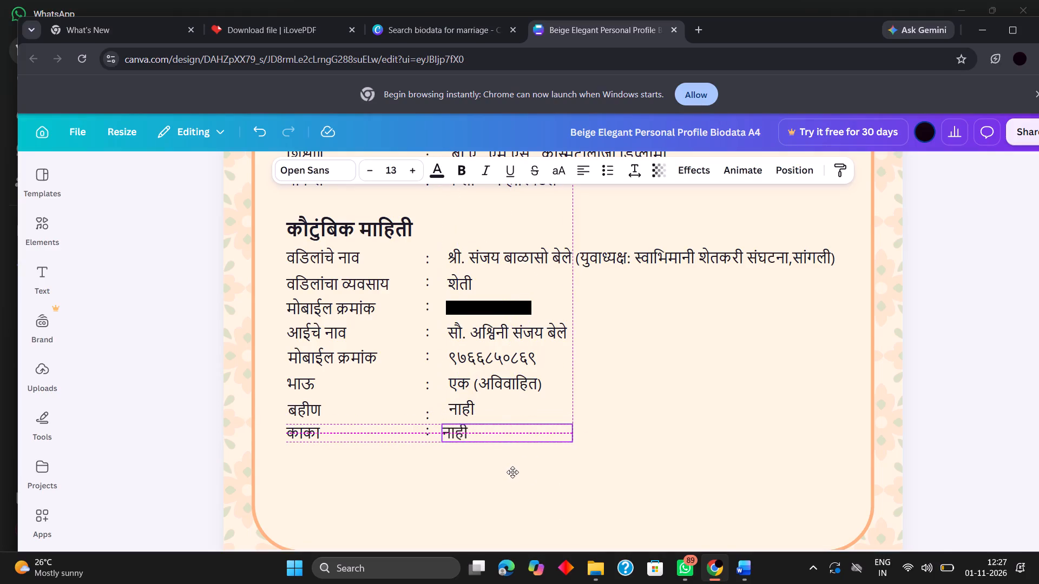
left_click_drag(512, 472, 508, 472)
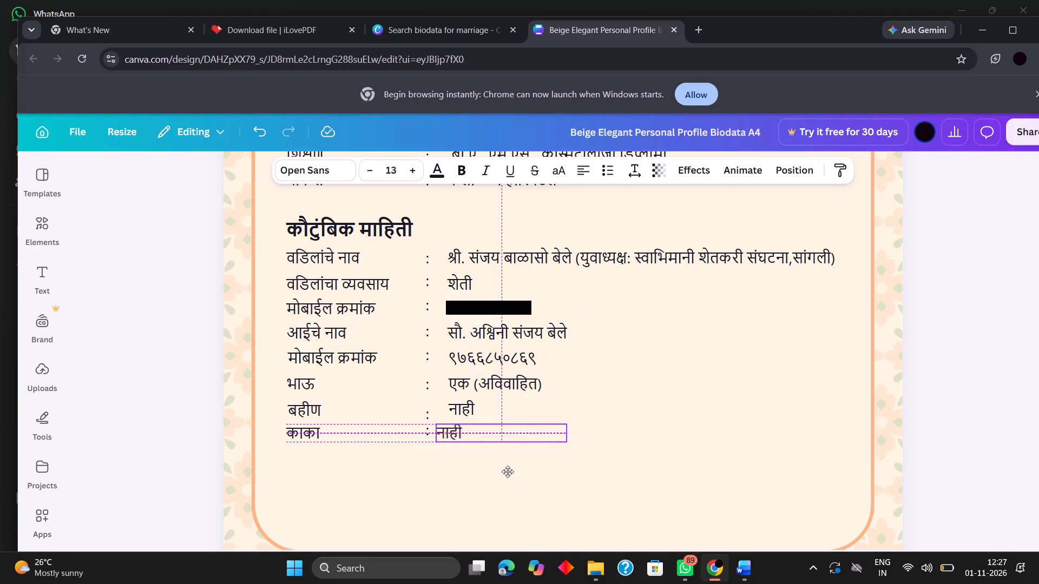
left_click_drag(508, 472, 518, 470)
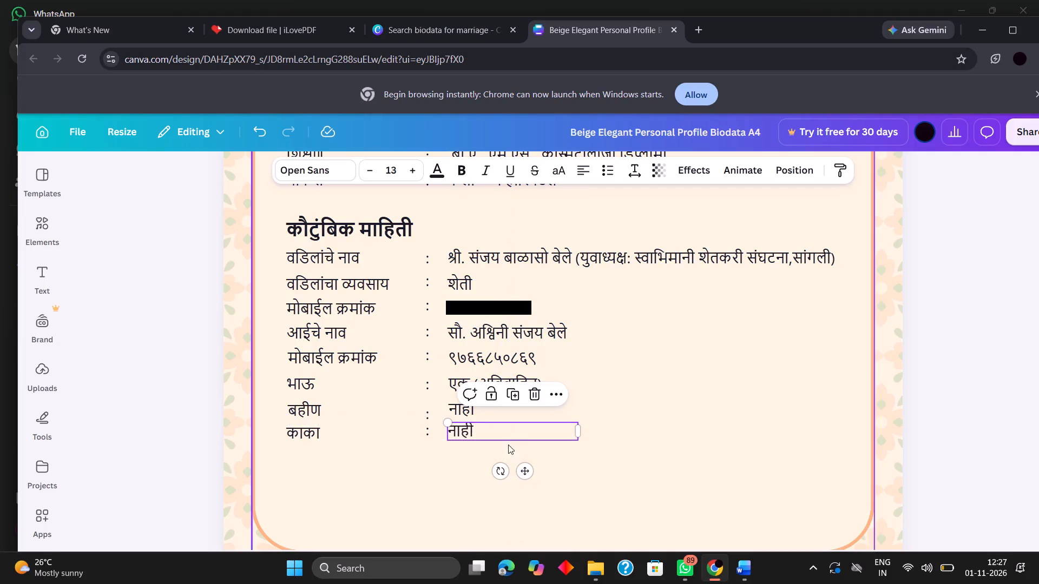
Open the duplicated नाही value in the काका row for editing, with its word selected.
double_click(498, 426)
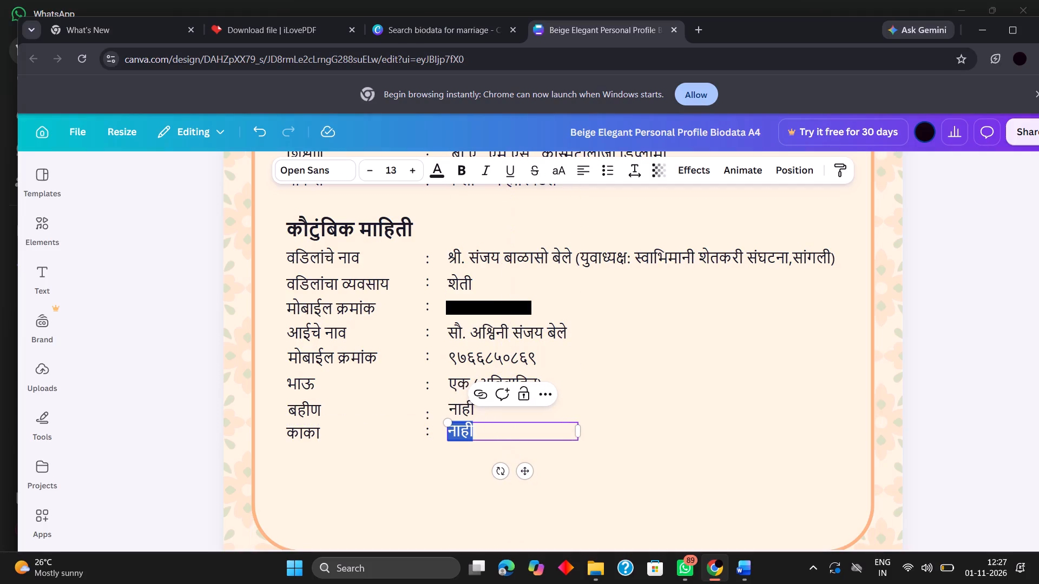